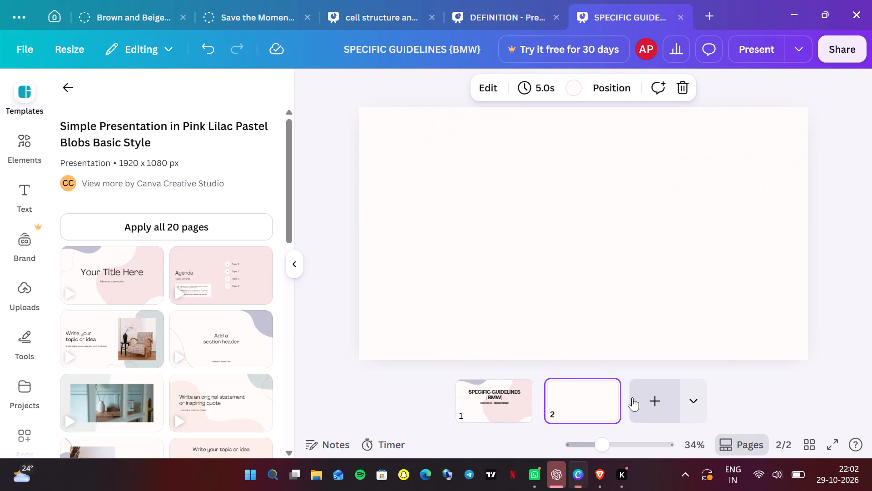
Apply the "Add a section header" page layout from the pink lilac pastel template to blank slide 2.
scroll(171, 417, down, 5)
scroll(171, 417, up, 1)
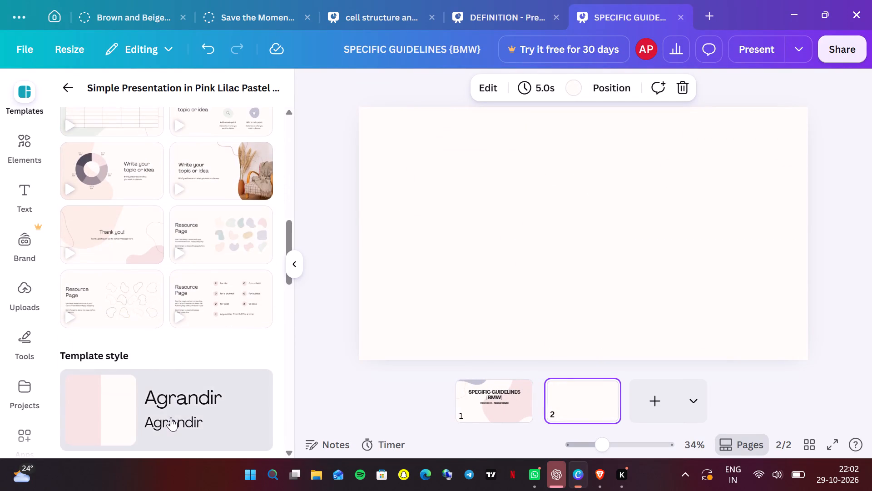
scroll(171, 417, up, 3)
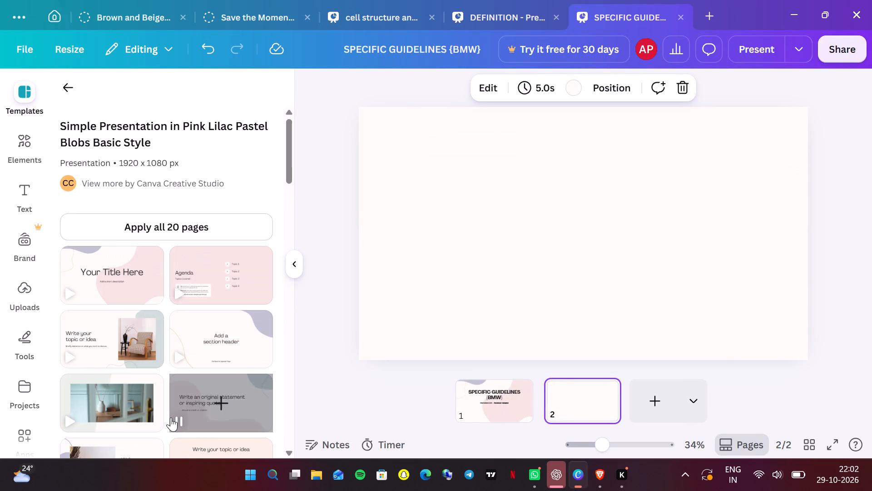
click(212, 336)
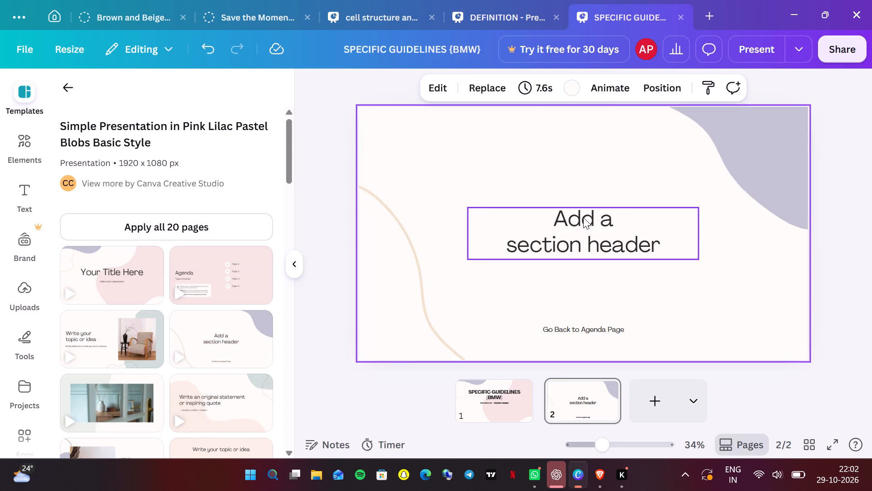
Replace the section header text with "GUIDLINES:-" and place it at the slide's top-left corner.
double_click(583, 217)
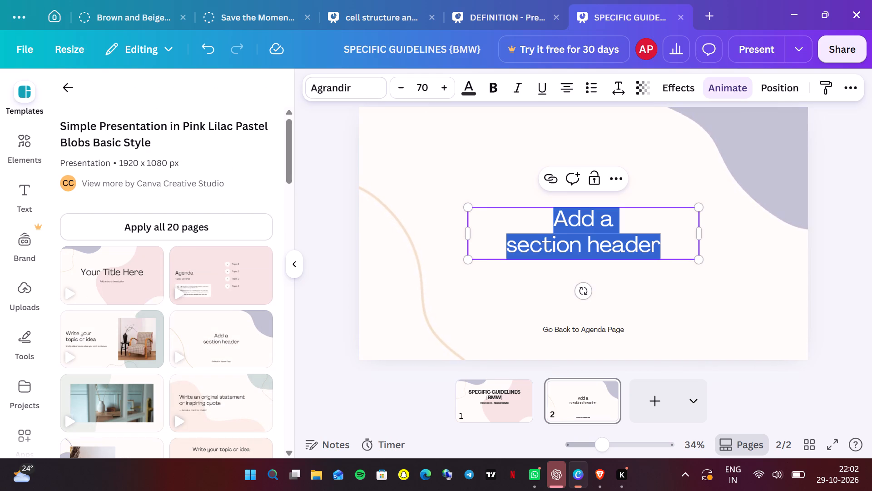
key(BackSpace)
text(GU)
text(IDLINES)
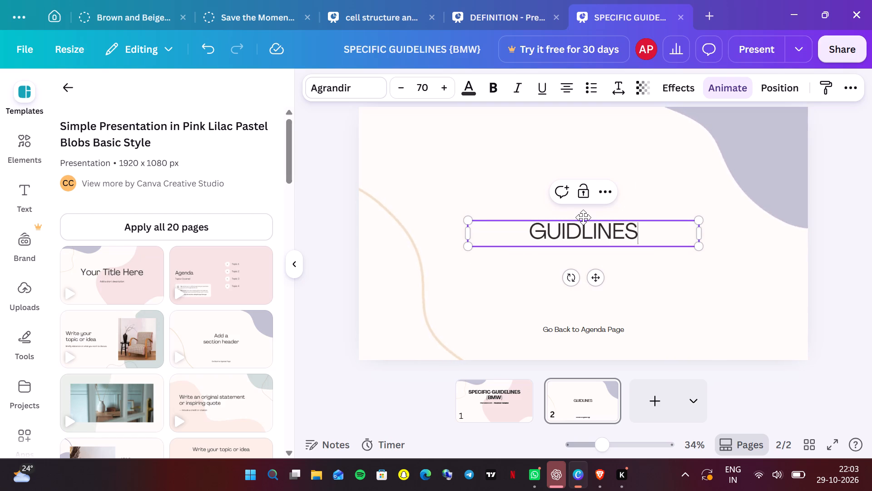
key(shift+colon)
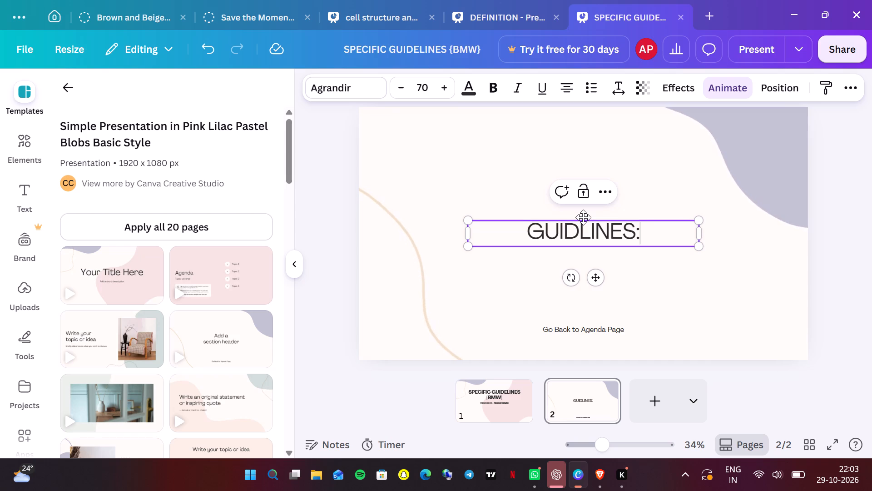
key(minus)
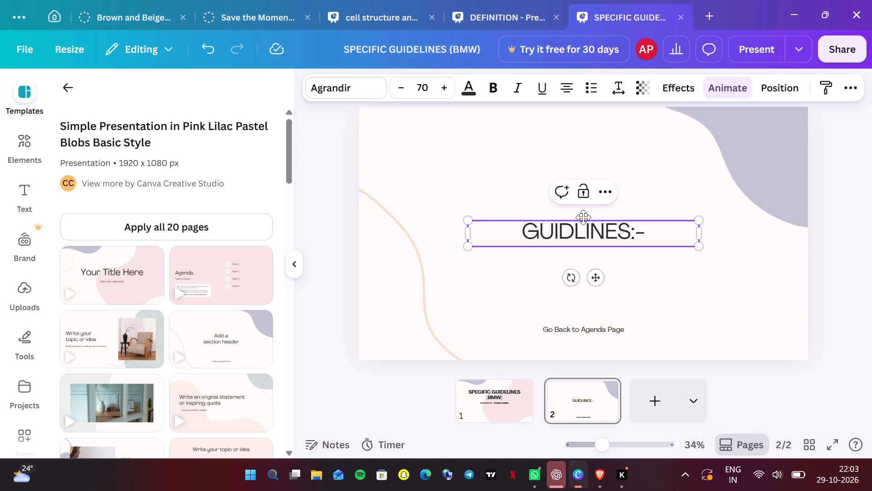
click(658, 266)
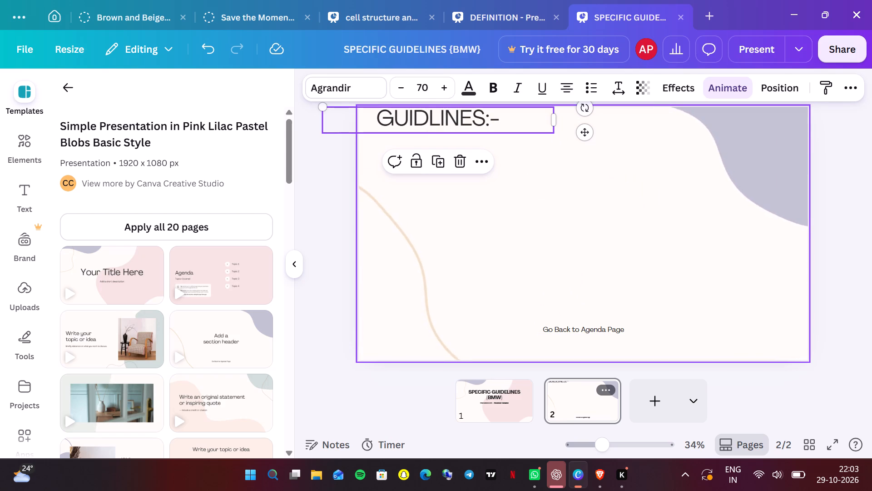
Insert a space before ":-" in the slide 2 heading and make the word "GUIDLINES" bold.
double_click(482, 116)
click(482, 116)
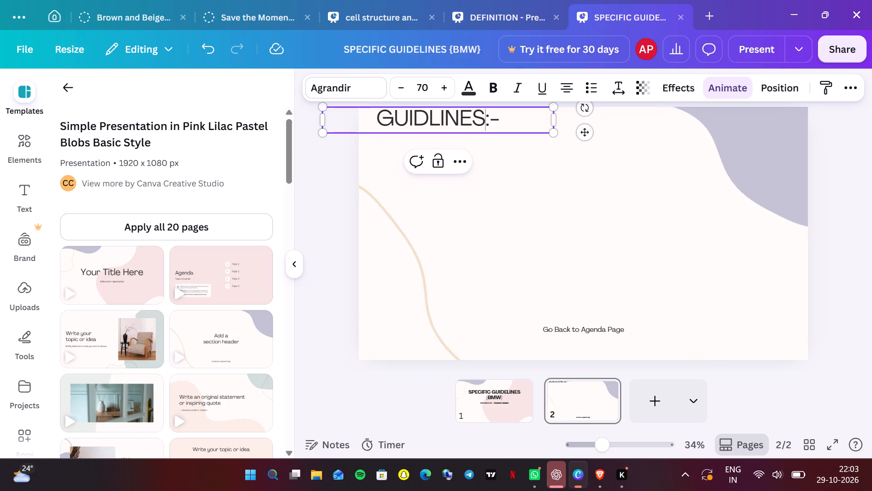
key(space)
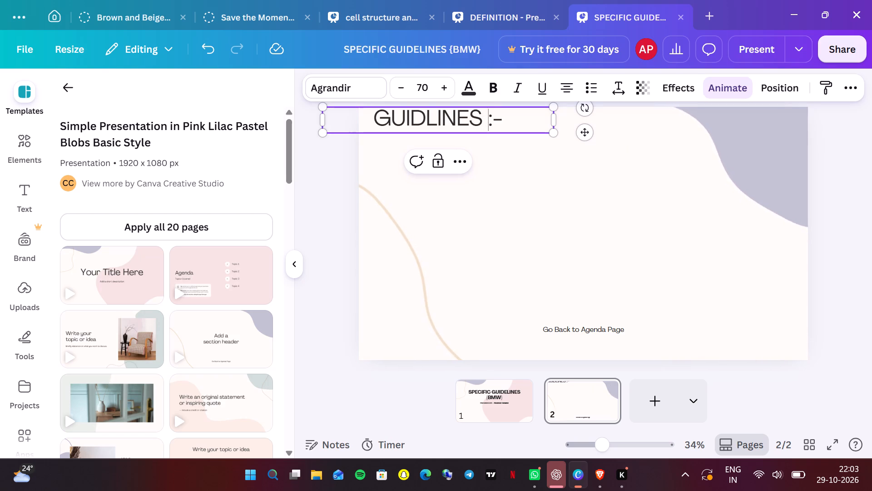
drag(371, 117, 480, 118)
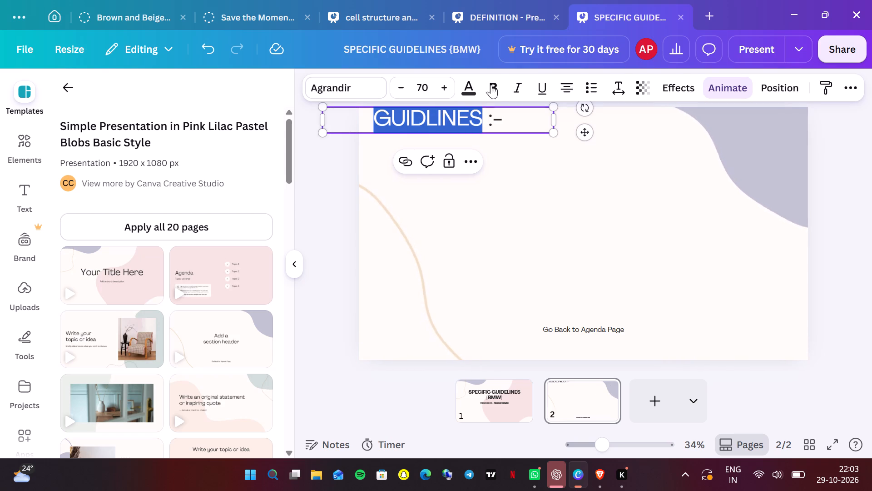
click(494, 79)
click(654, 256)
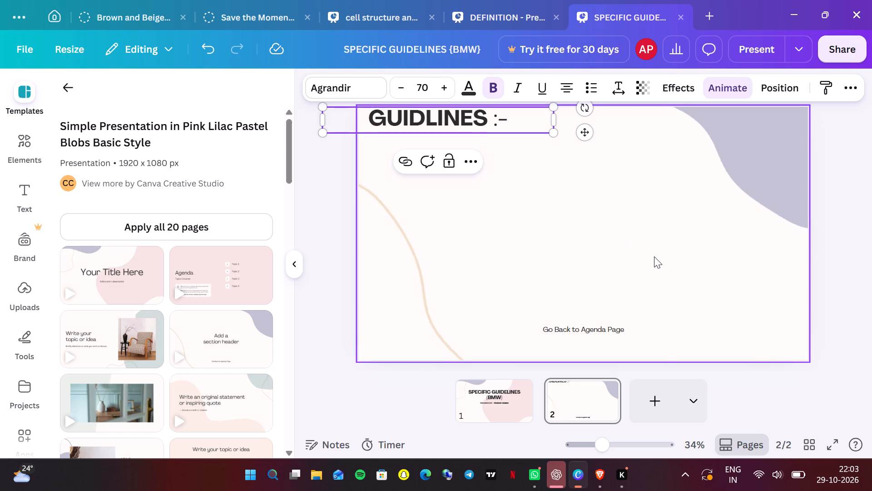
Delete the "Go Back to Agenda Page" text from slide 2.
click(372, 168)
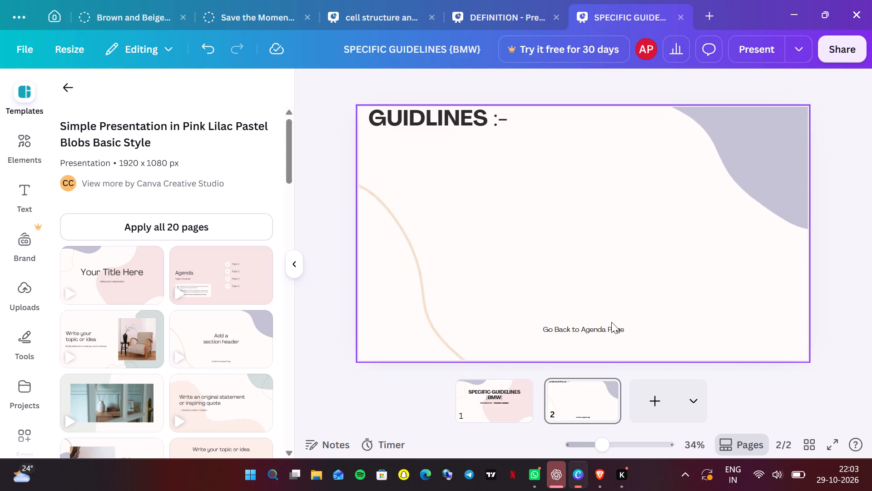
click(608, 327)
click(597, 296)
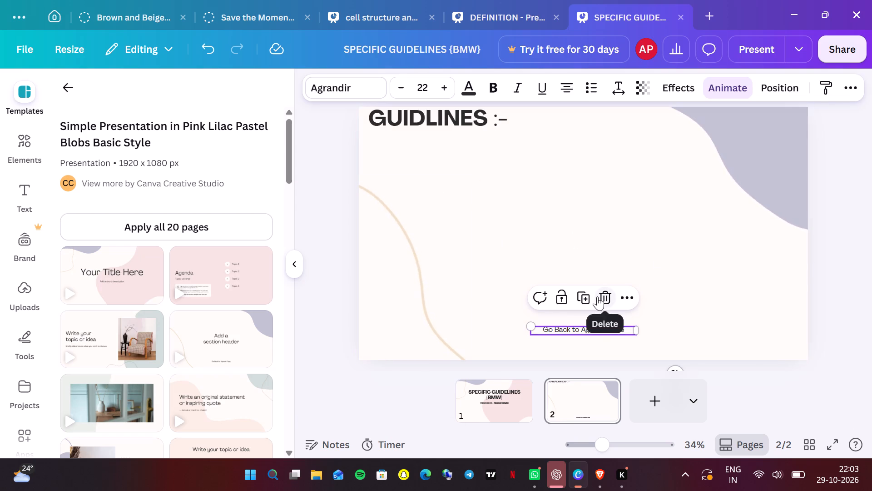
Shift the "GUIDLINES :-" heading slightly down from the slide's top edge and make its trailing ":-" bold.
click(28, 187)
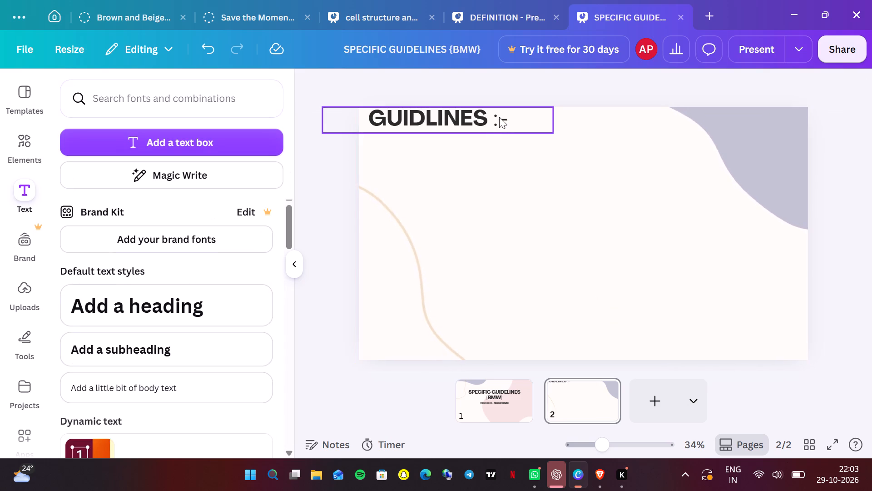
click(499, 117)
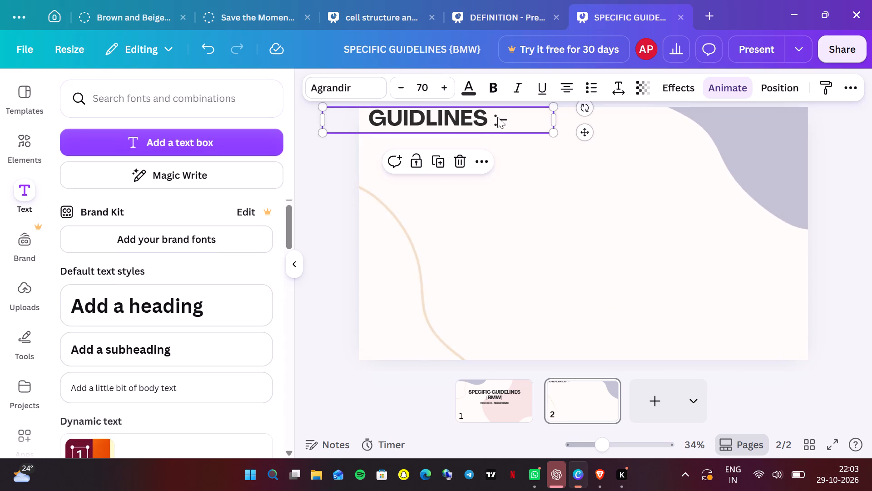
drag(497, 117, 495, 120)
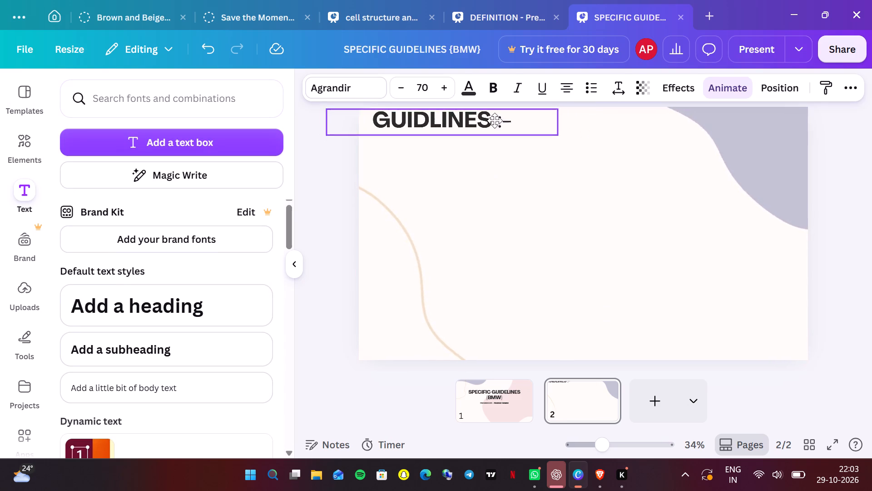
drag(495, 120, 492, 122)
double_click(491, 125)
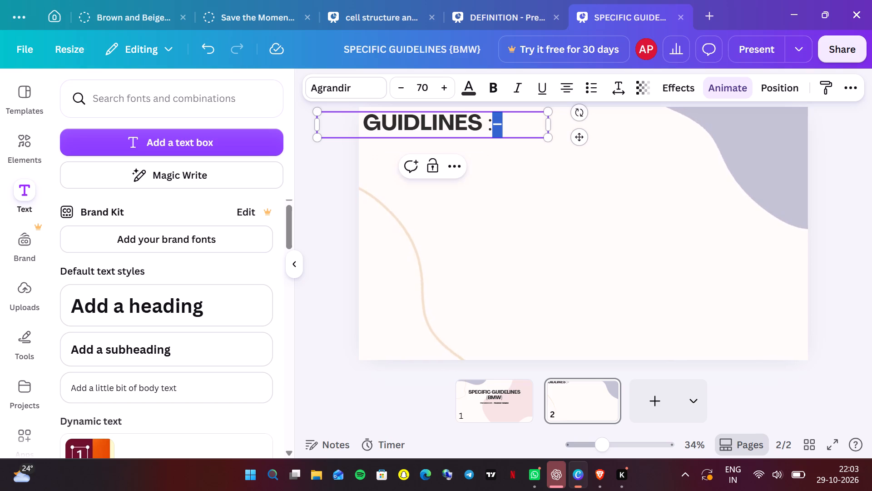
click(494, 93)
click(531, 165)
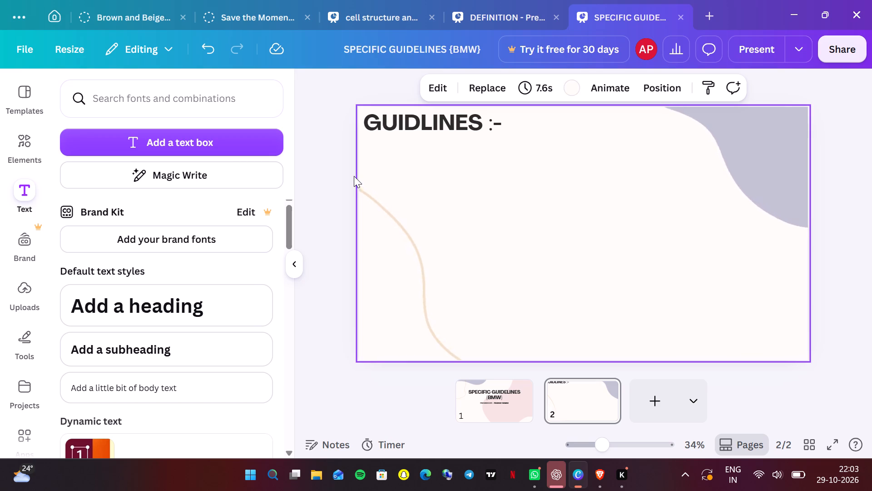
Add a body text box in the middle of slide 2 and replace its placeholder with a bulleted list.
click(170, 389)
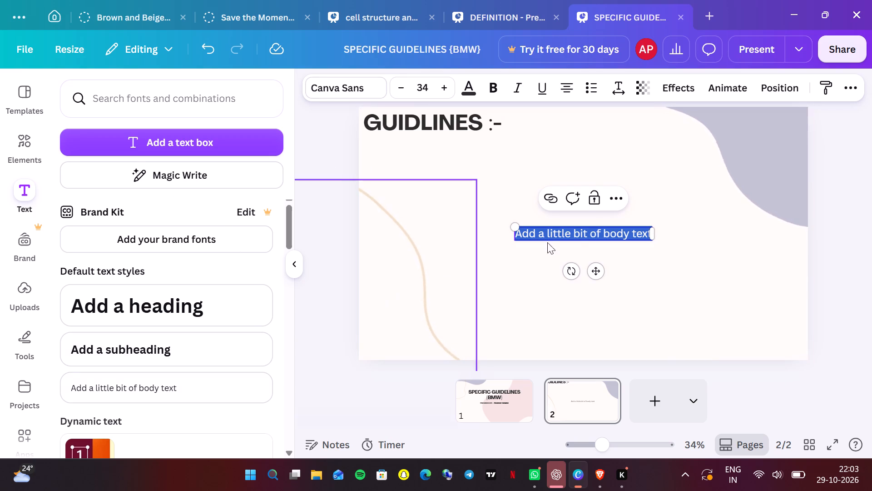
double_click(580, 243)
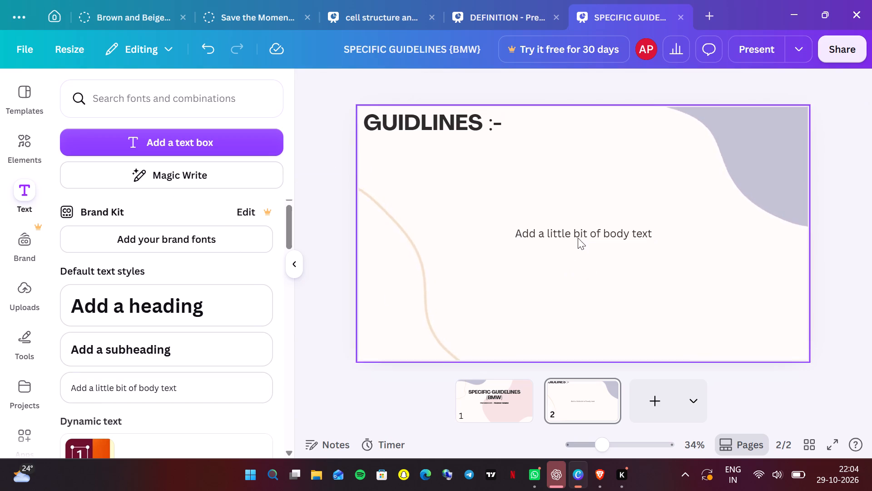
double_click(577, 232)
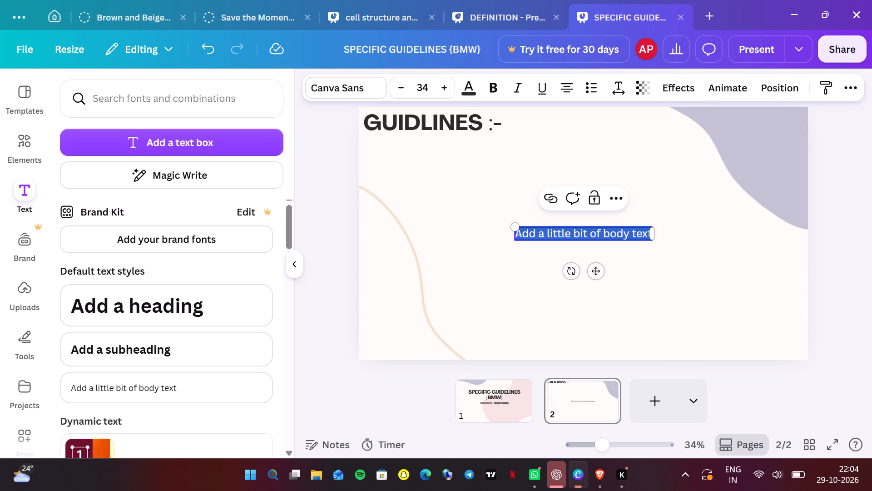
key(BackSpace)
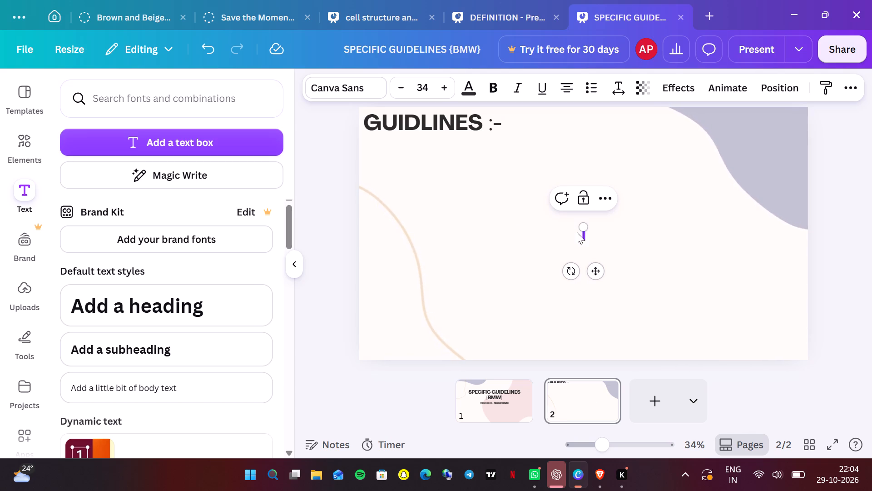
text(*)
key(space)
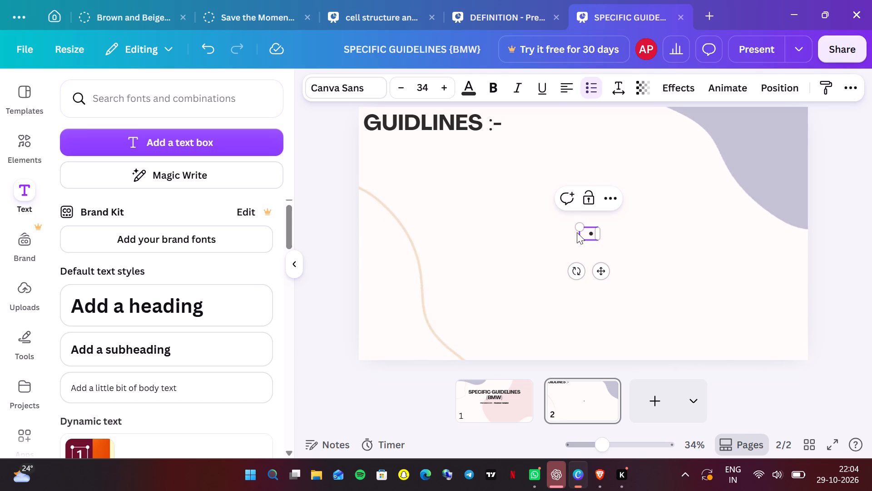
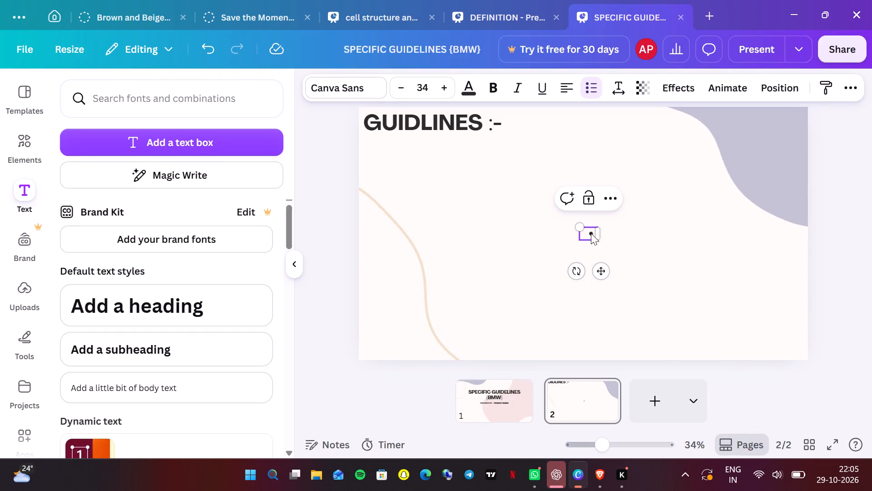
Enter "ALL THE PLASTIC BAGS" as the first bullet in slide 2's body text box.
click(594, 235)
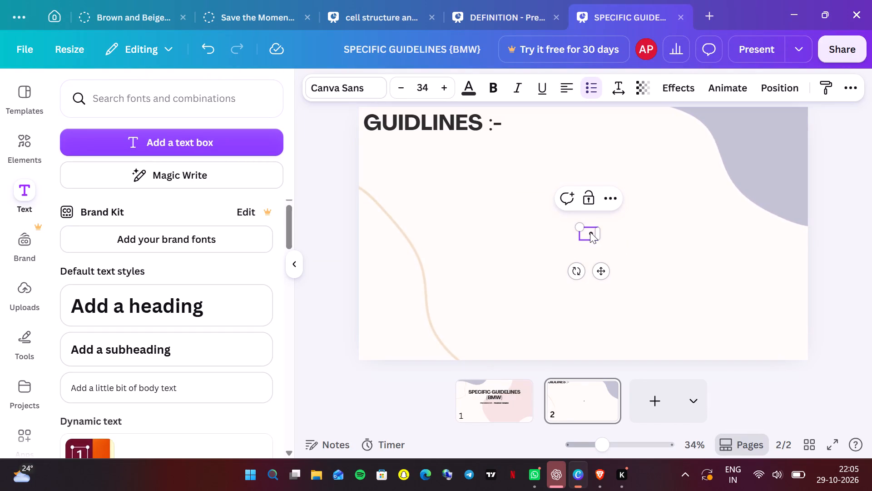
double_click(592, 227)
key(space)
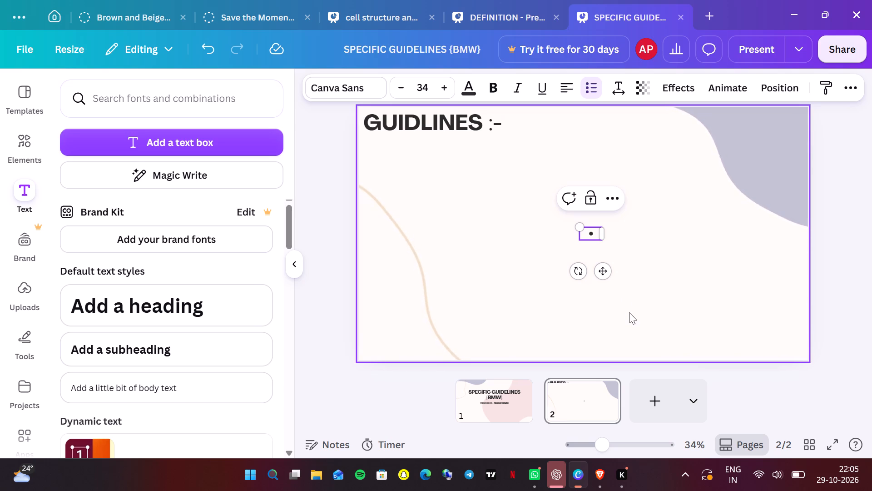
key(a)
text(LL)
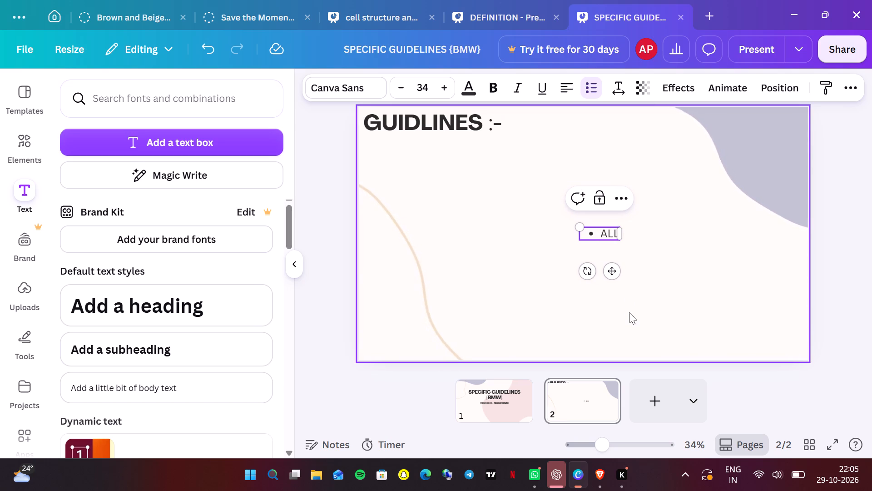
key(space)
text(THE PLASTIC BAGS)
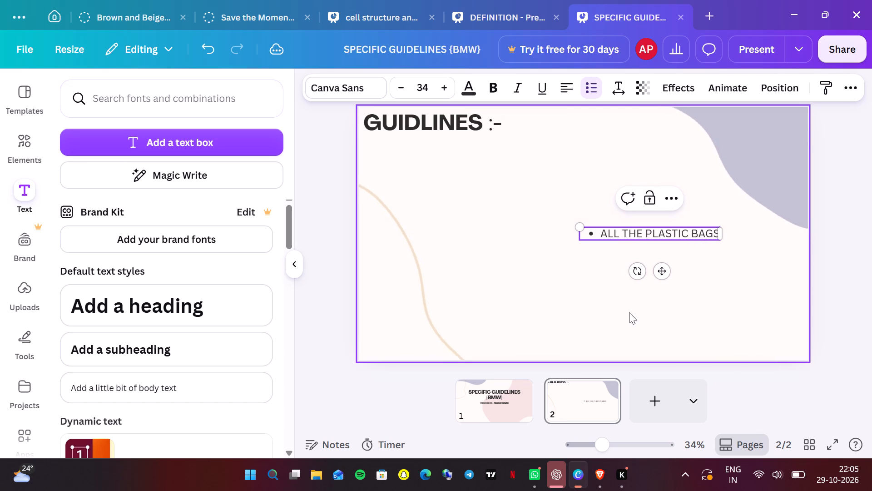
key(space)
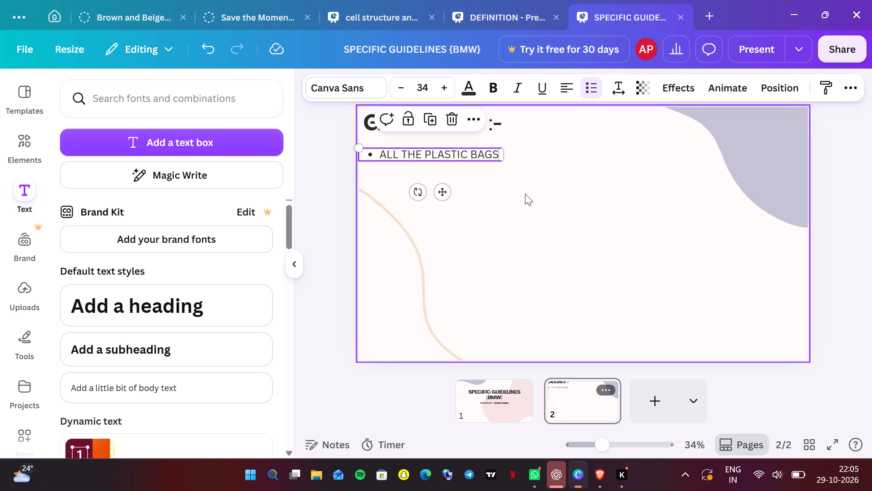
Continue the first bullet after "BAGS" with "MUST BE AS PER BIS".
click(497, 150)
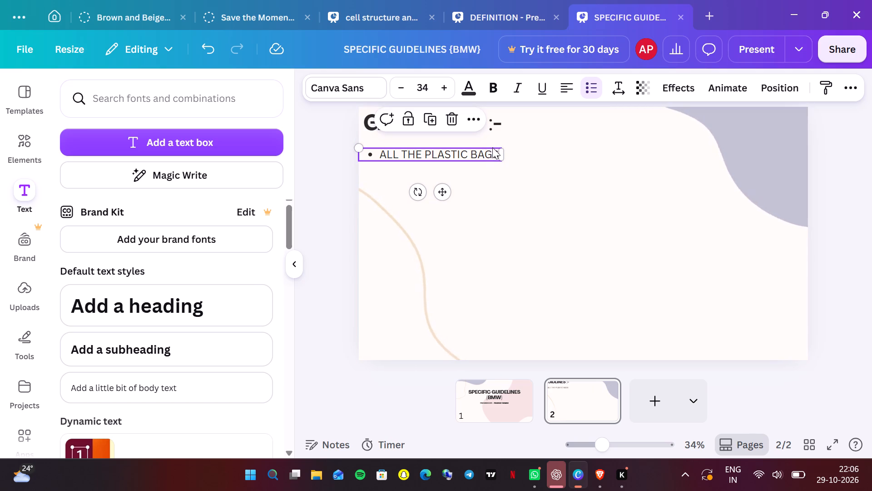
click(495, 150)
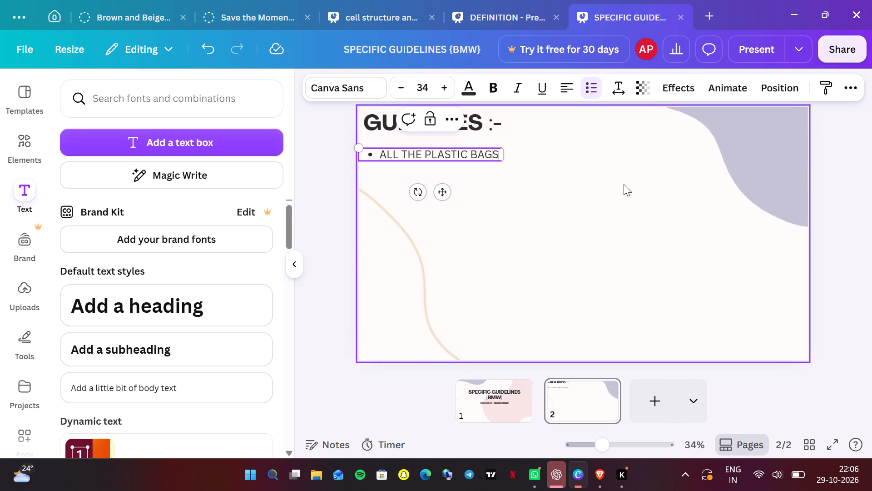
key(Right)
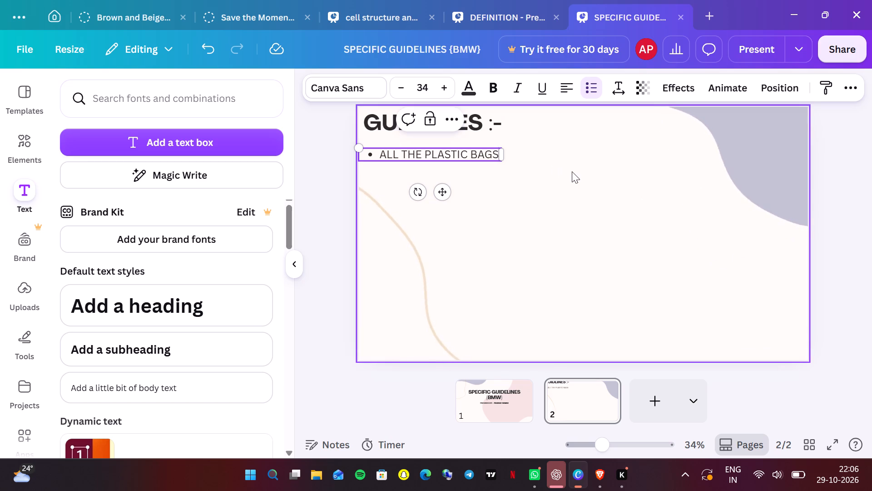
key(space)
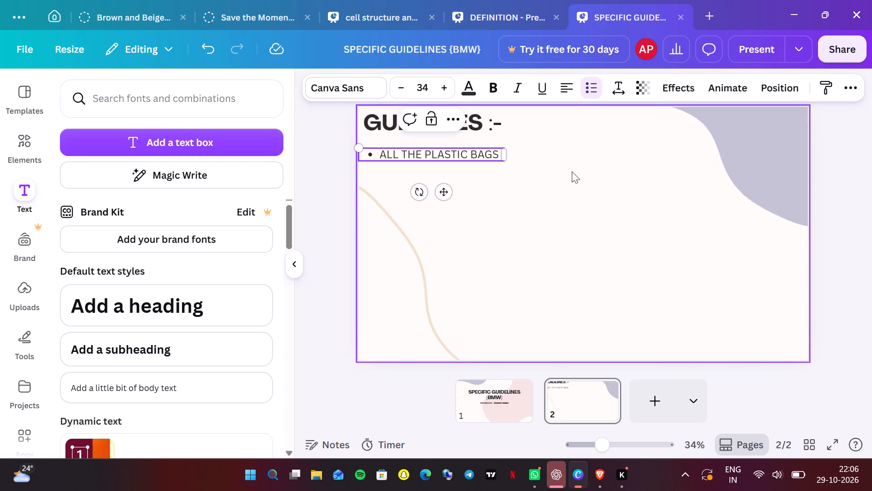
text(MUST BE OF)
key(space)
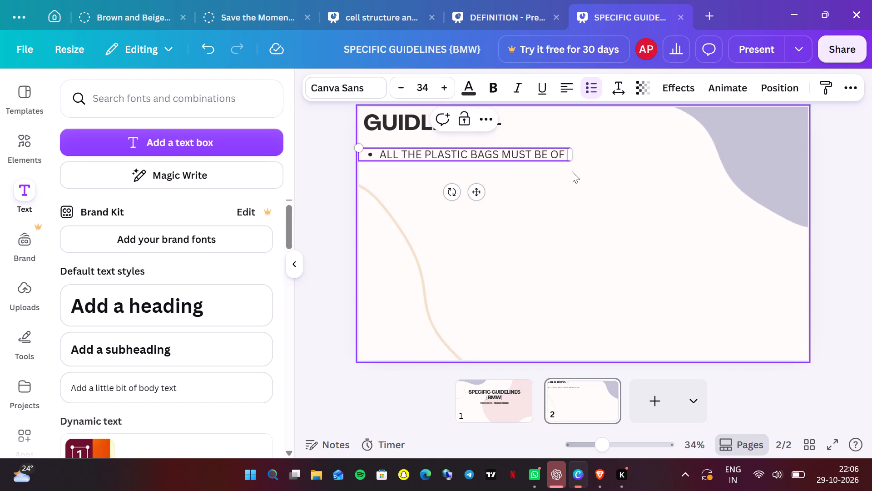
key(BackSpace)
key(BackSpace)
key(BackSpace)
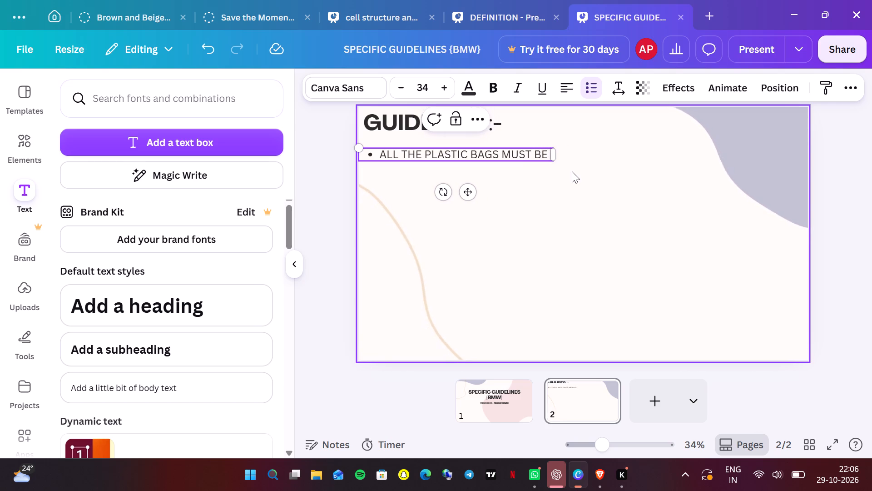
text(AS PER)
key(space)
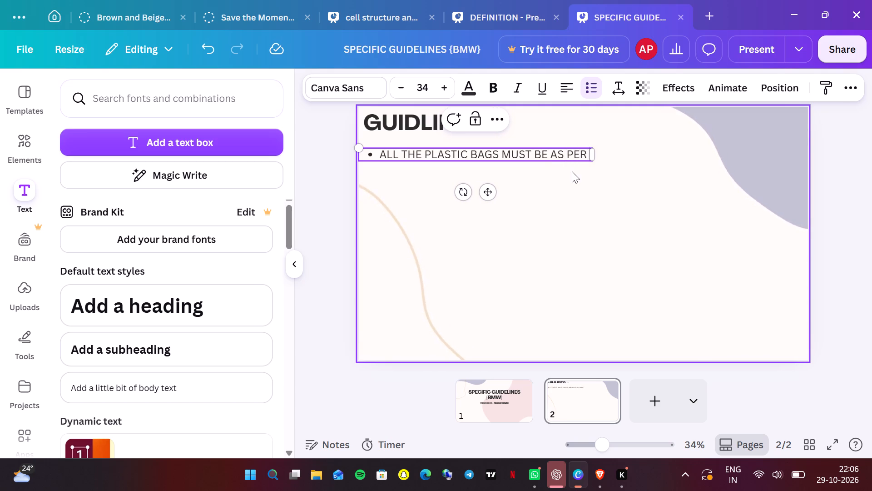
text(BIS)
key(space)
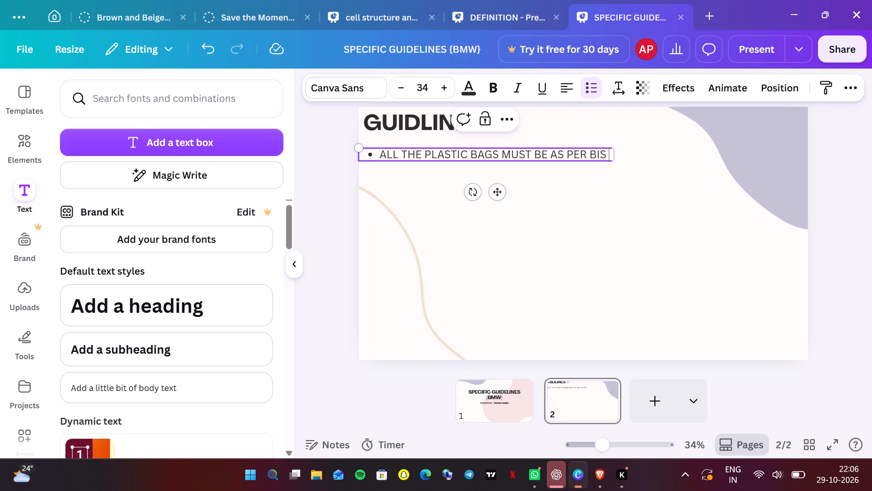
Make the word "BIS" bold in the first bullet.
drag(589, 156, 609, 153)
click(495, 90)
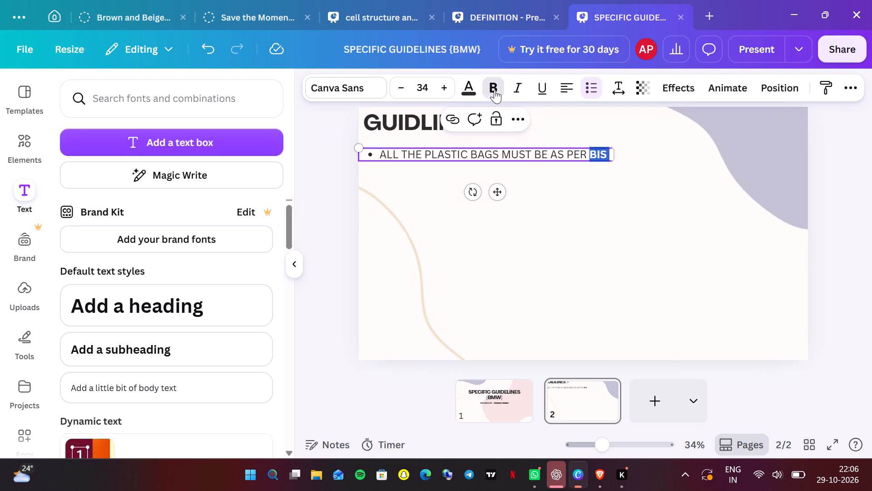
Finish the first bullet after "BIS" with "STANDARDS," in regular, non-bold text.
click(608, 152)
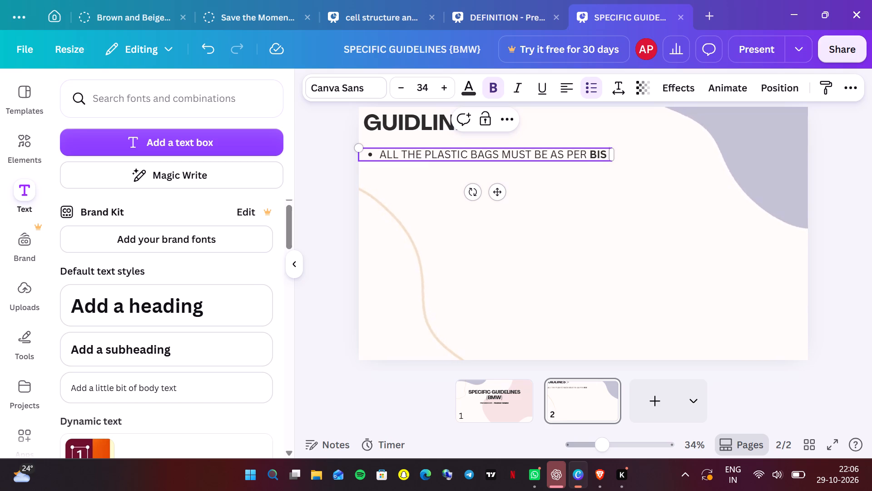
key(space)
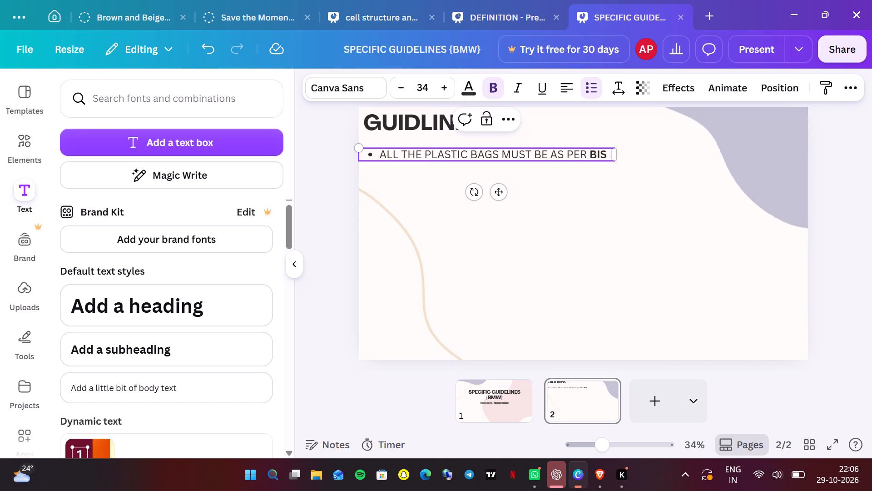
text(STA)
key(BackSpace)
key(BackSpace)
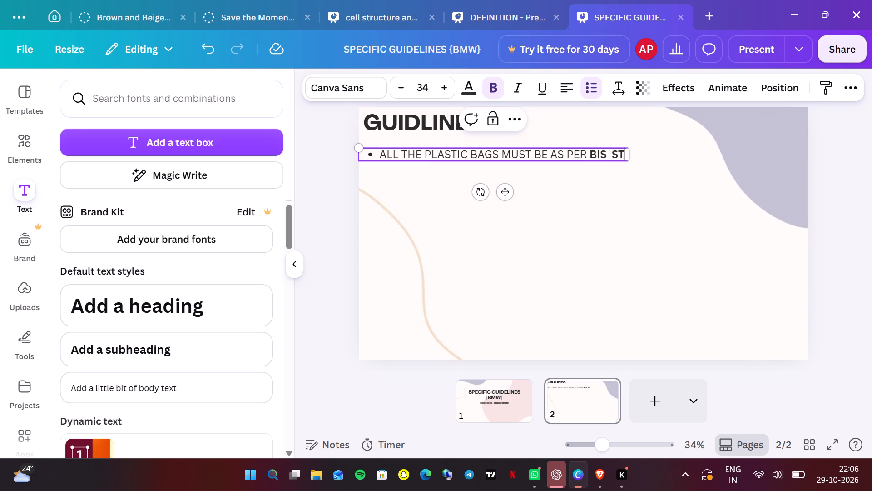
key(BackSpace)
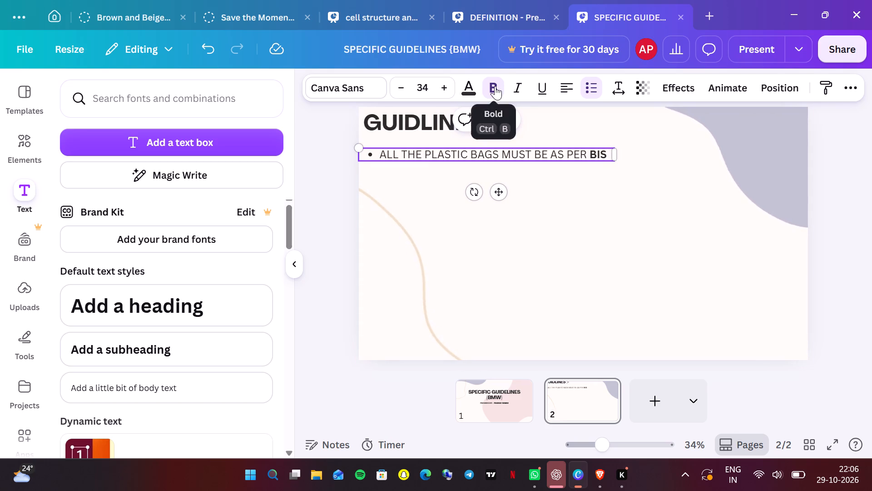
click(495, 86)
text(STA)
text(NDARD)
key(space)
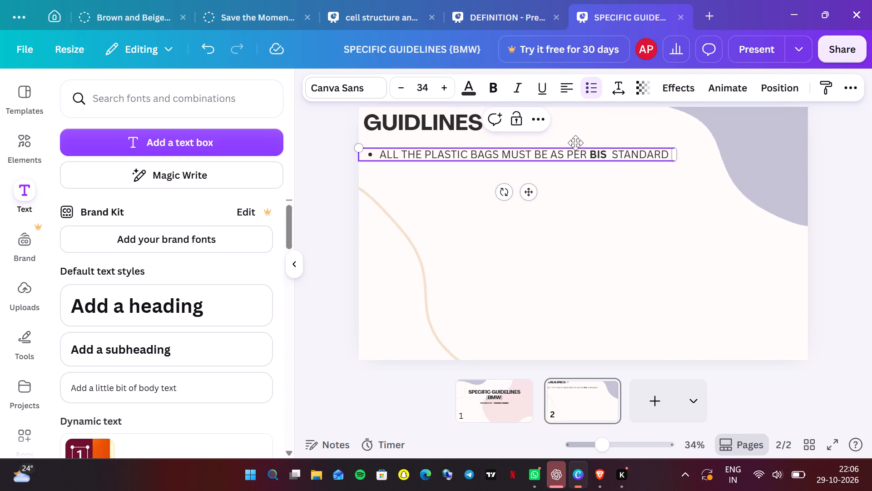
key(BackSpace)
key(s)
key(comma)
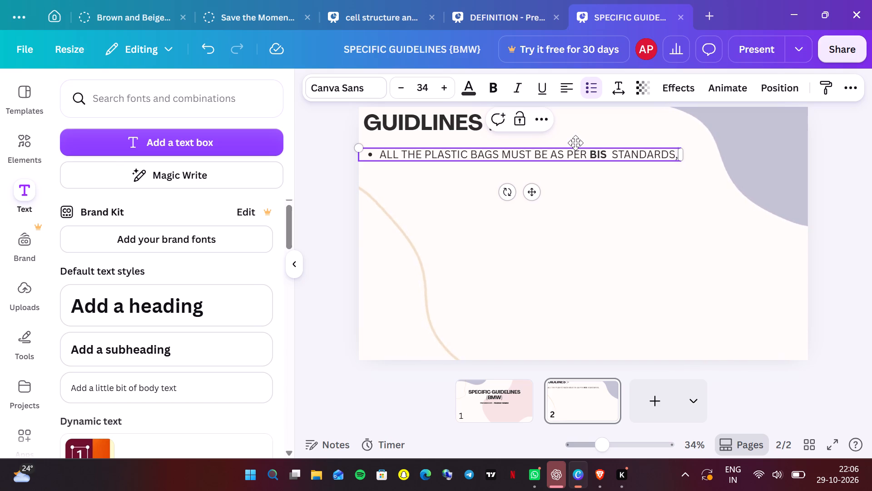
Add a second bullet reading "CHEMICAL TREATMENT USING AT LEAST 10".
key(Return)
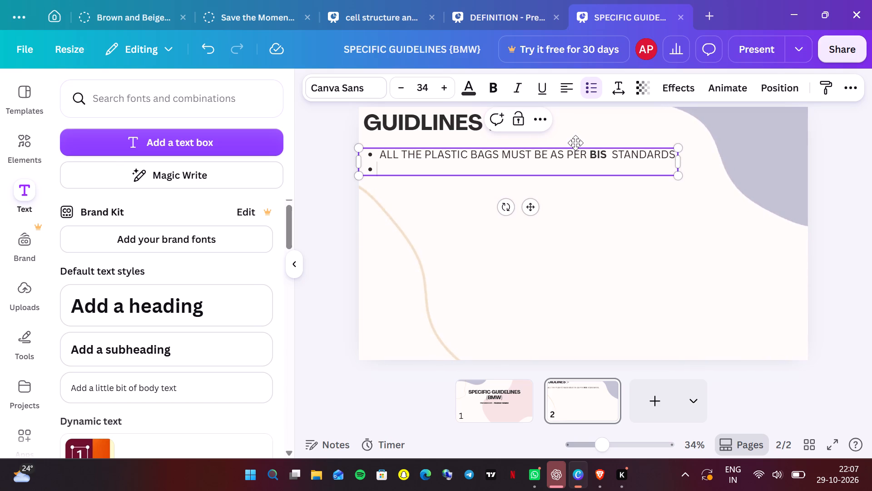
key(c)
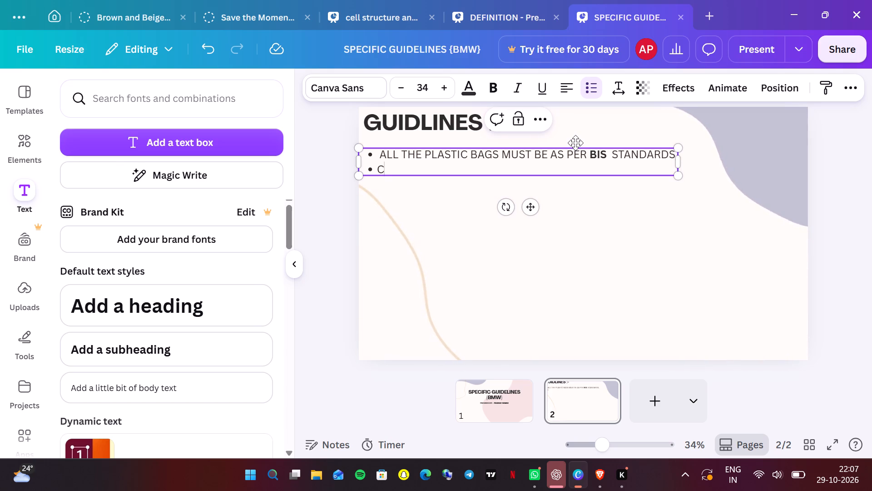
text(HEMICAL TREATME)
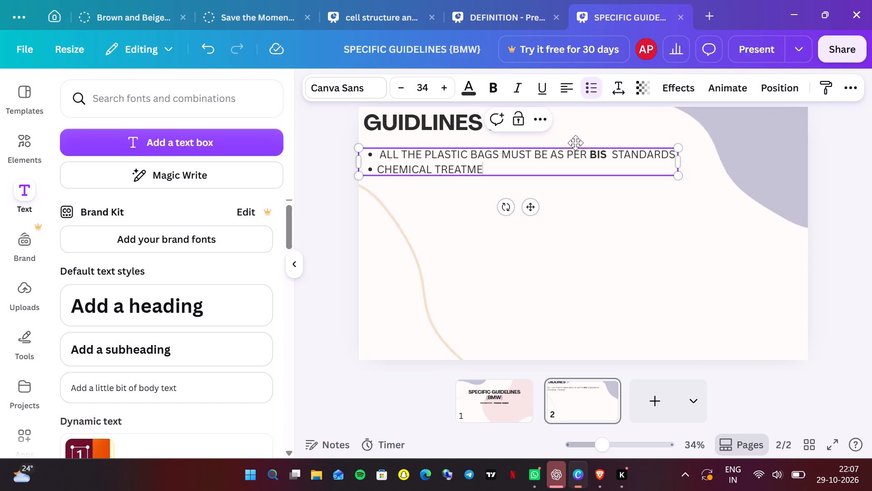
text(NT)
key(space)
text(USING)
key(space)
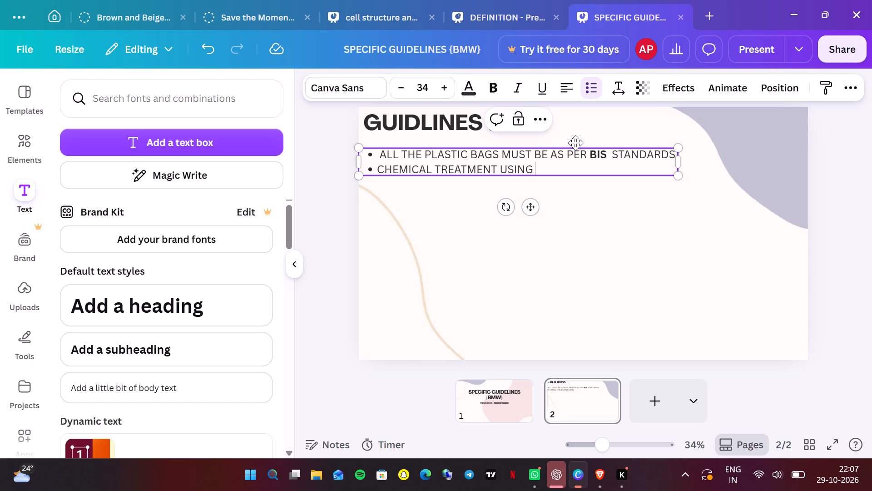
text(AT LEA)
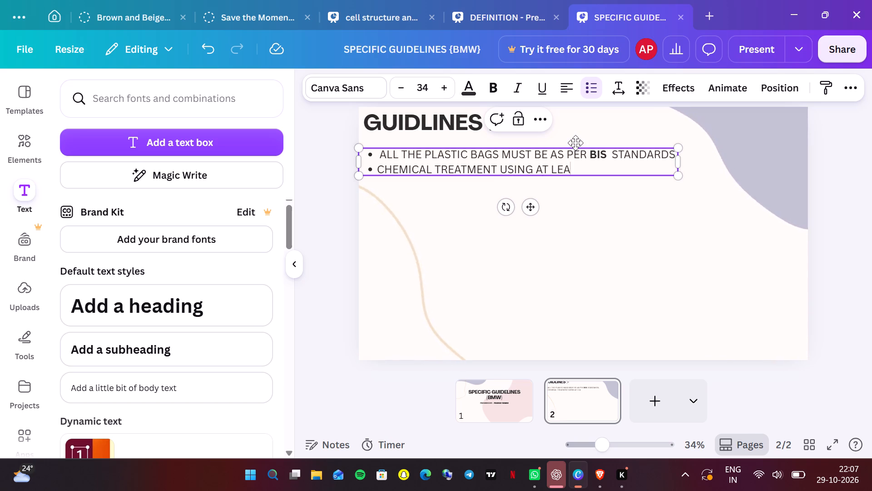
text(ST)
key(space)
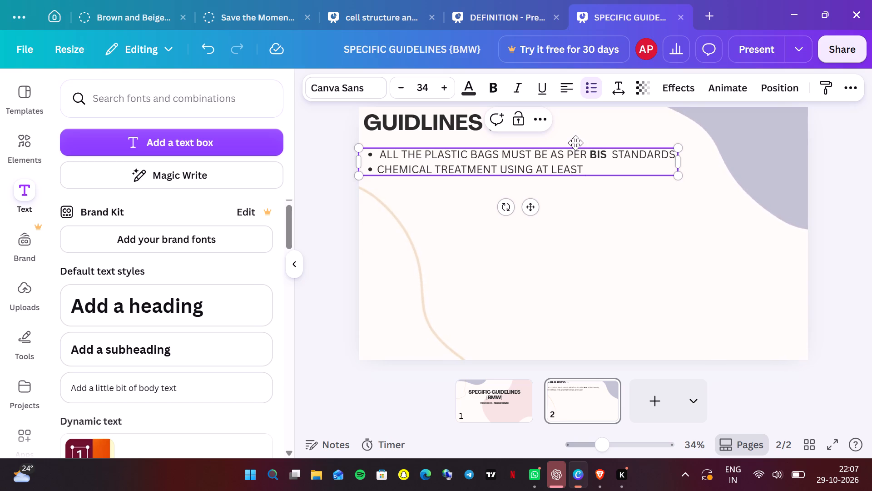
text(10)
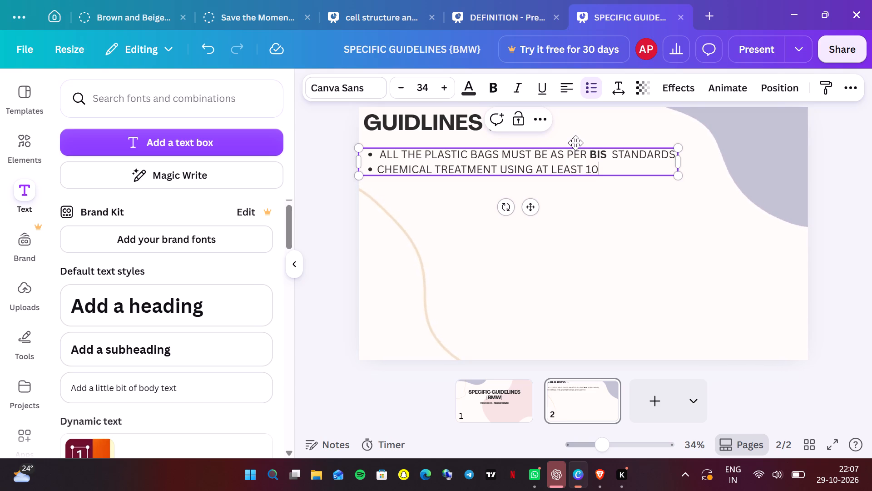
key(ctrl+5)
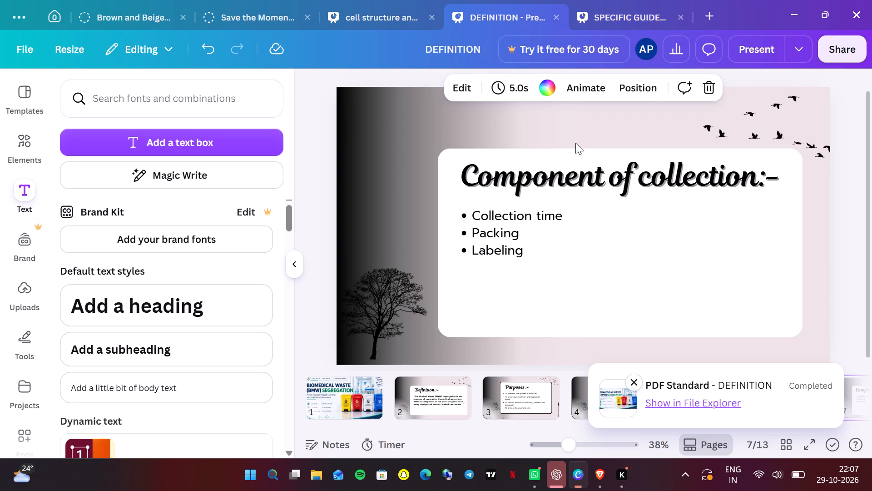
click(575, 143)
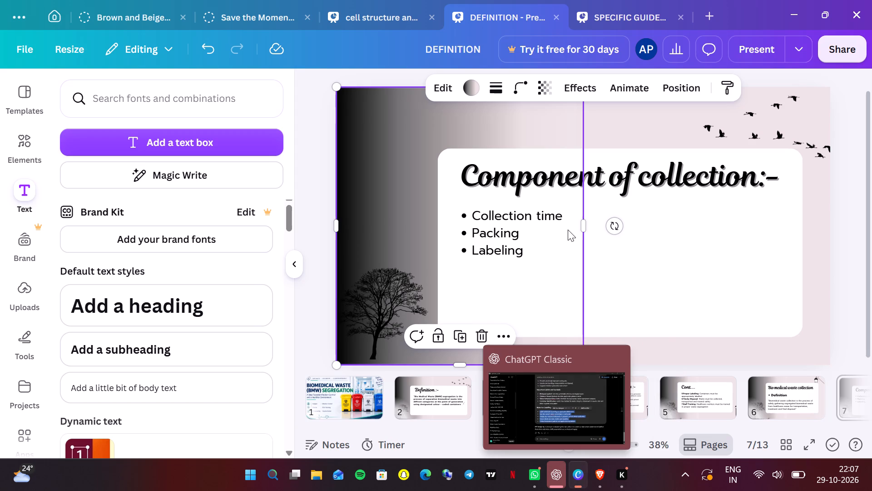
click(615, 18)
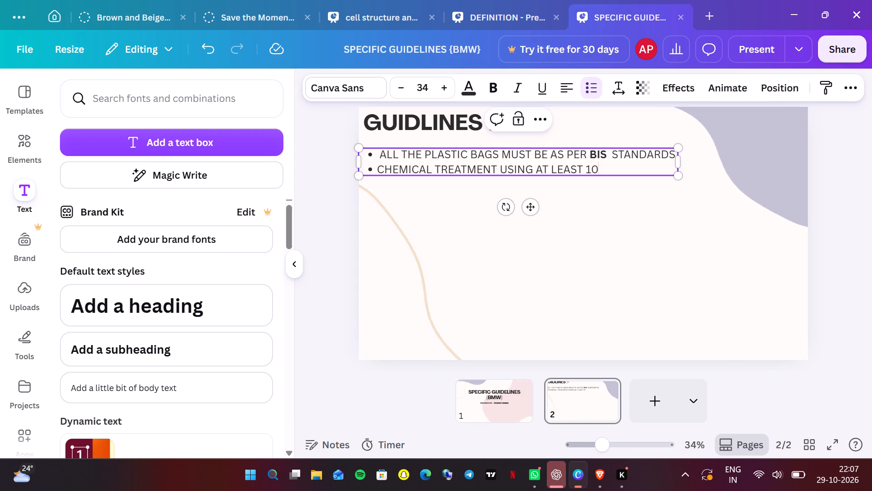
Add a percent sign directly after "10" in the second bullet.
key(5)
key(BackSpace)
key(alt+5)
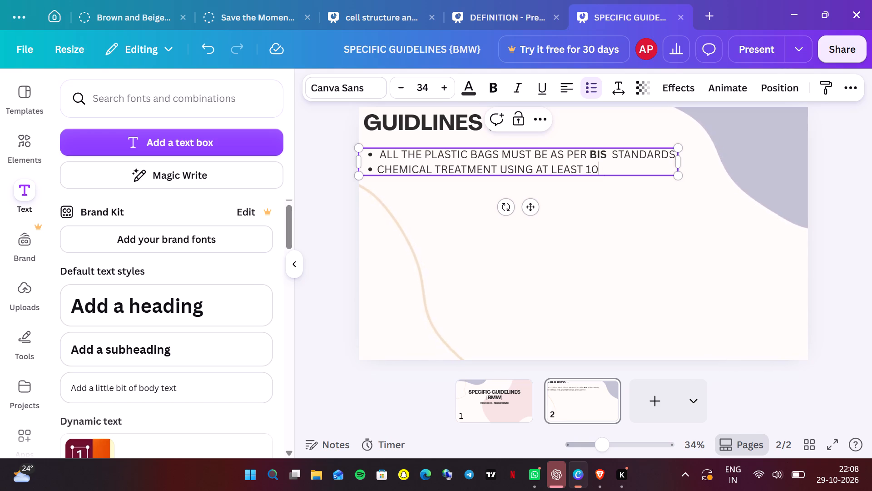
key(alt+5)
key(5)
key(BackSpace)
key(shift+percent)
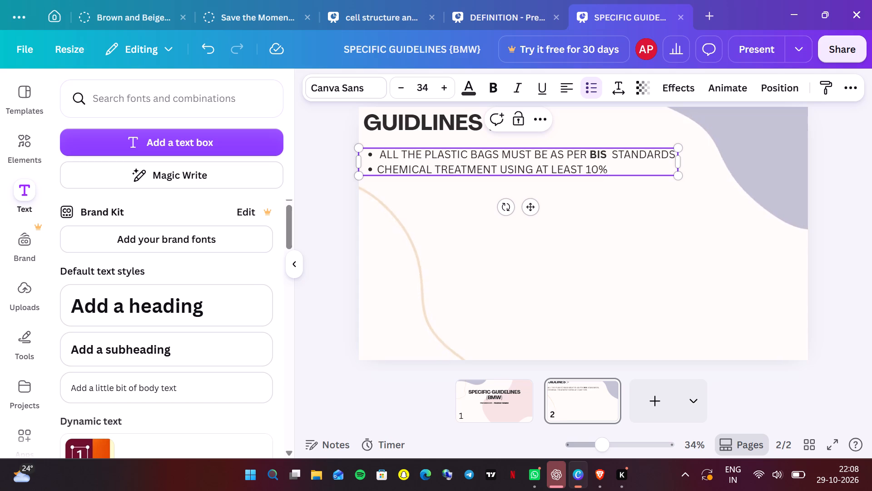
Continue the second bullet after "10%" with "SODIUM HYPOCHLORITE".
key(space)
text(SODIY)
key(BackSpace)
text(UM)
key(space)
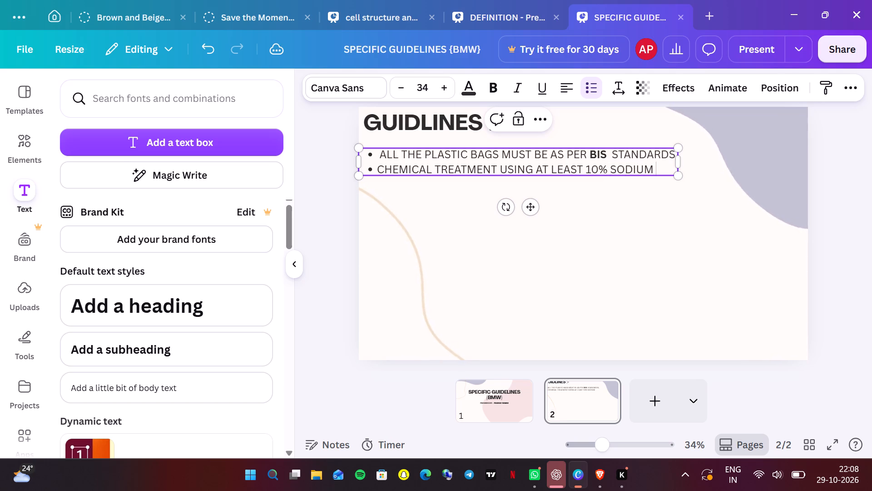
text(HY)
text(POCH)
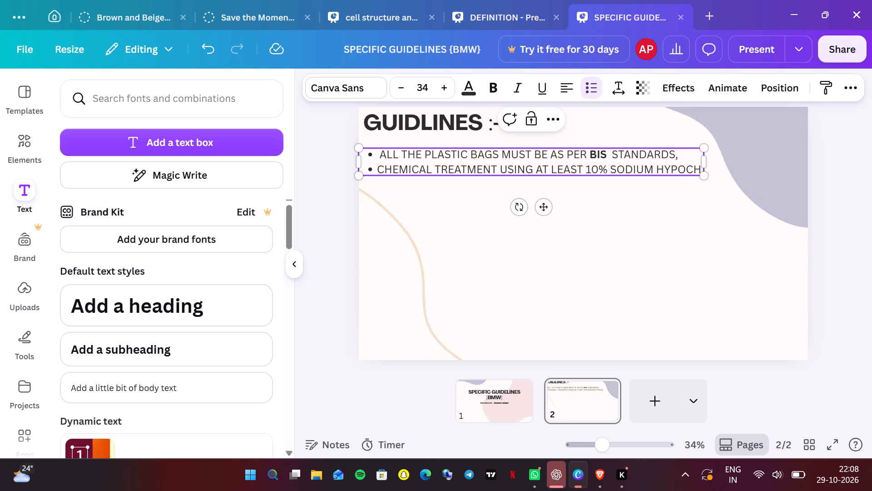
text(LORITE)
Start an unbulleted line below the second bullet reading "HAVING 30%", with no space before the percent sign.
key(Return)
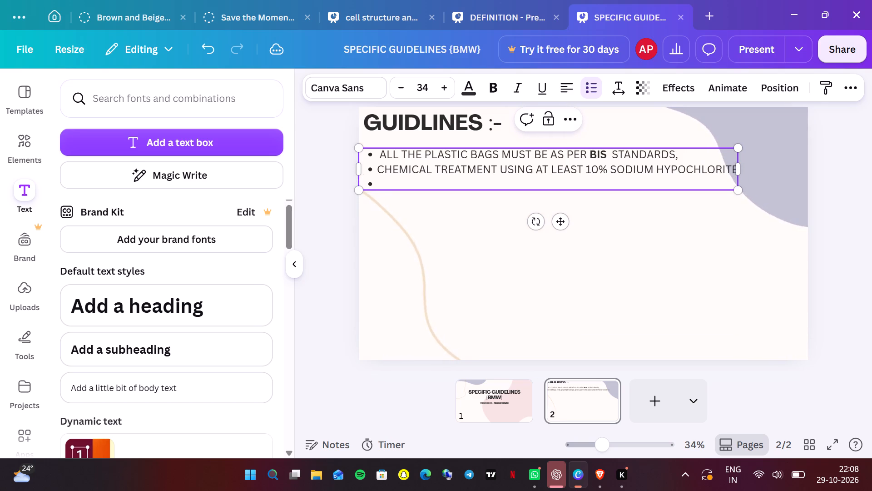
key(BackSpace)
key(space)
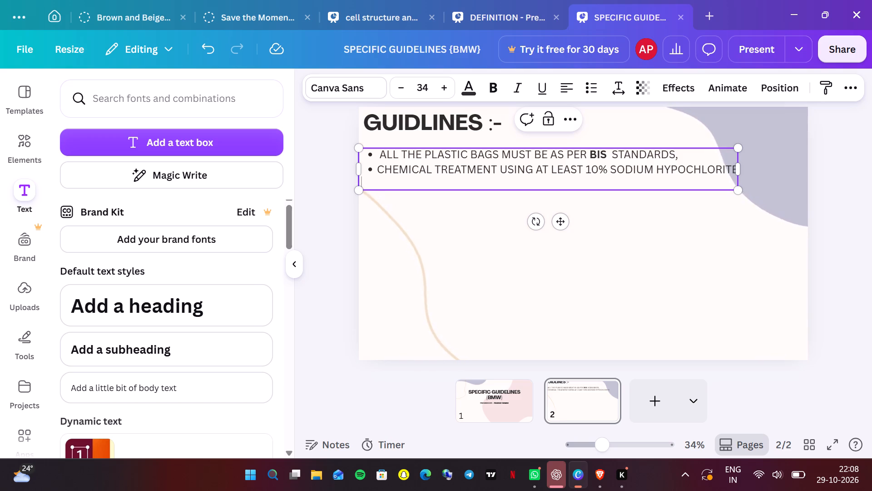
text(HA)
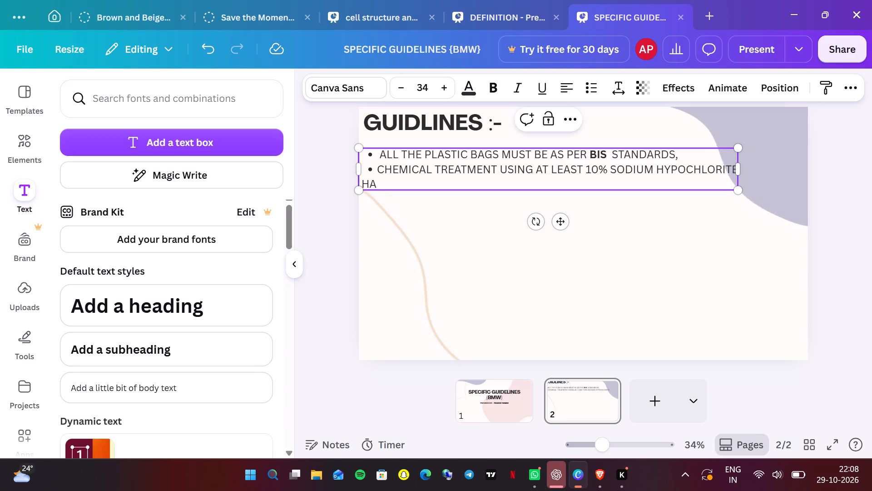
text(VING)
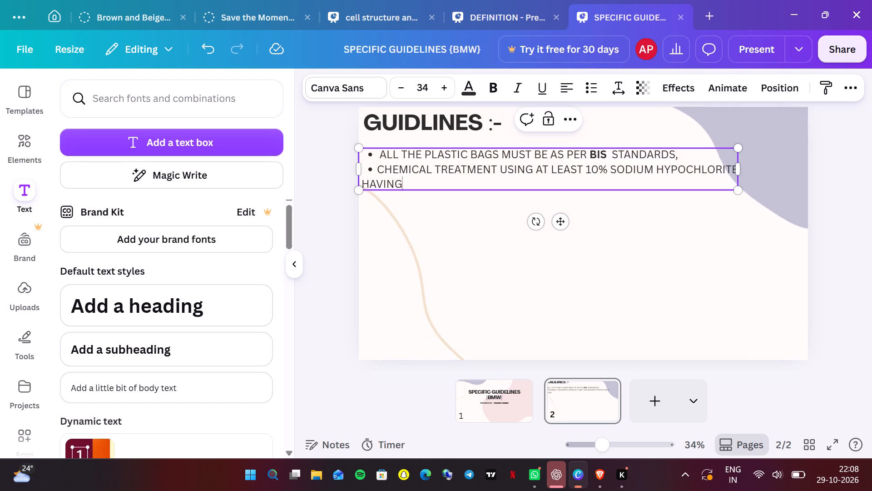
key(space)
text(30)
key(space)
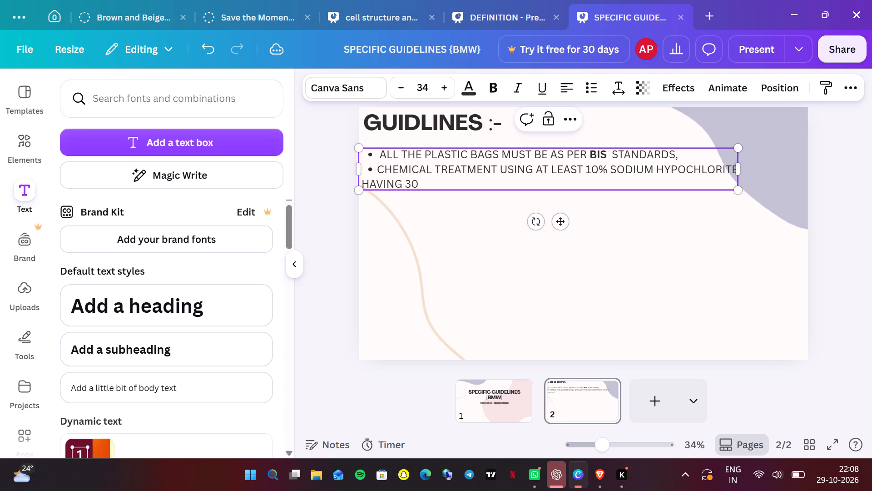
key(shift+percent)
key(BackSpace)
key(BackSpace)
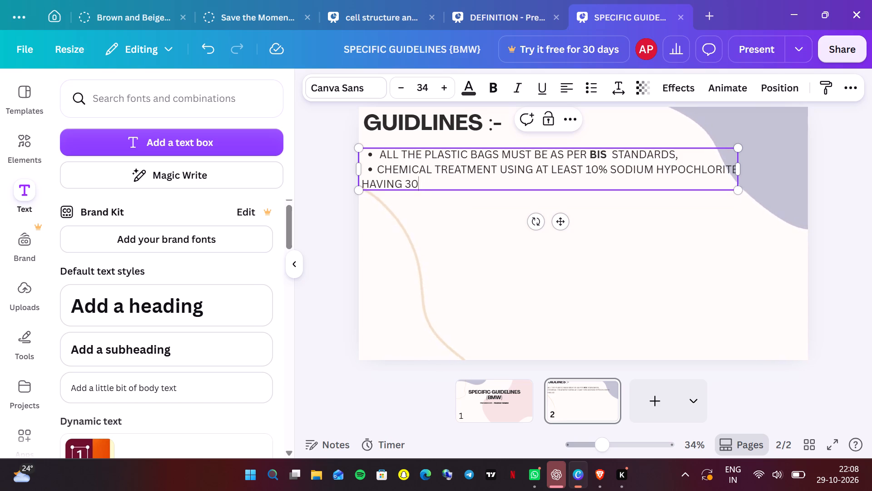
key(shift+percent)
Continue the unbulleted line after "30%" with "RESIDUAL CHLORINE".
key(space)
text(RESIDUE)
key(space)
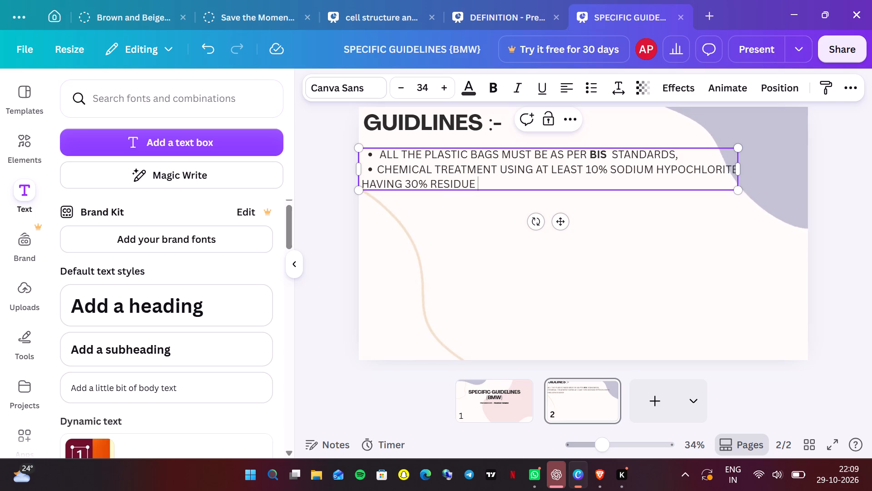
key(BackSpace)
key(BackSpace)
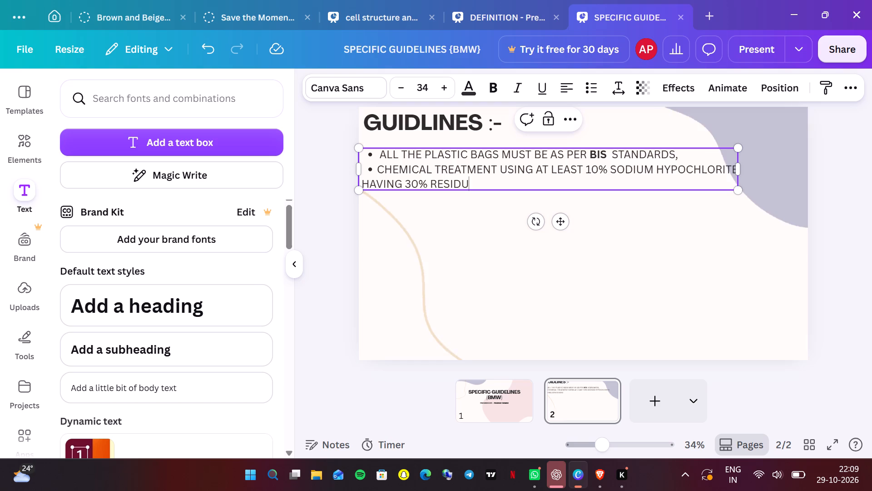
text(AL)
key(space)
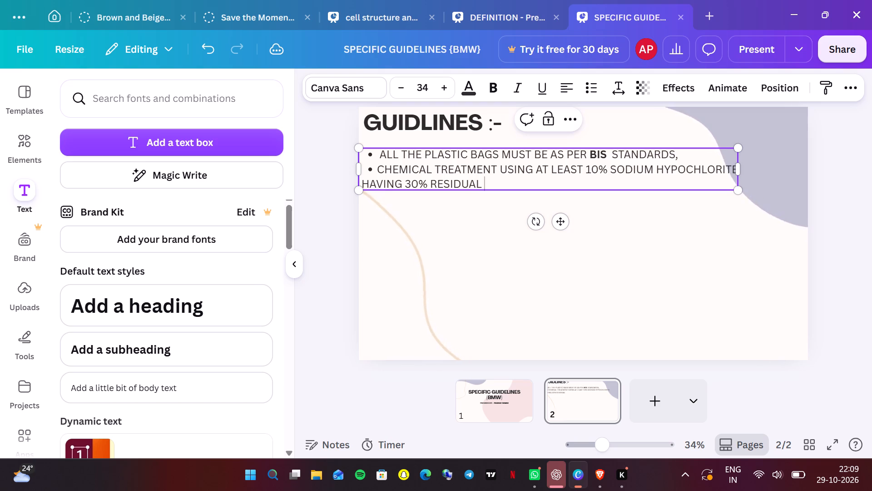
key(c)
text(HLORINE)
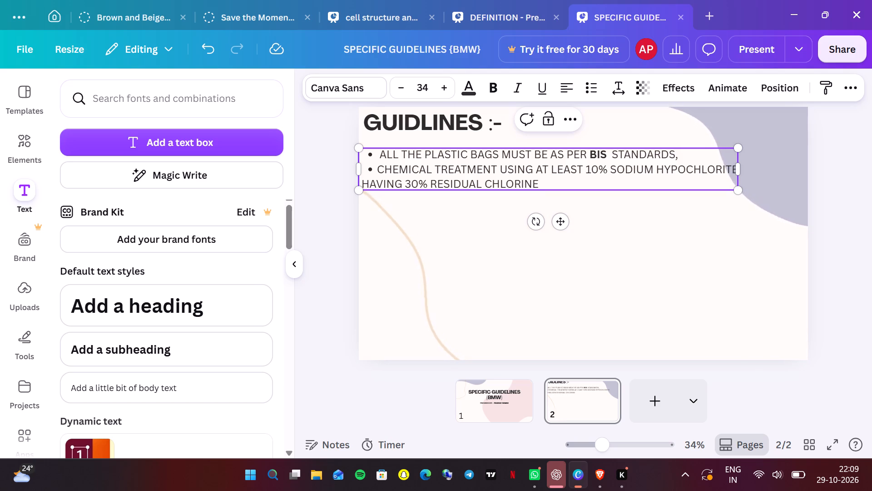
Continue the line after "CHLORINE" with "FOR 20% MUST BE USED".
key(space)
text(FOR)
key(space)
text(20)
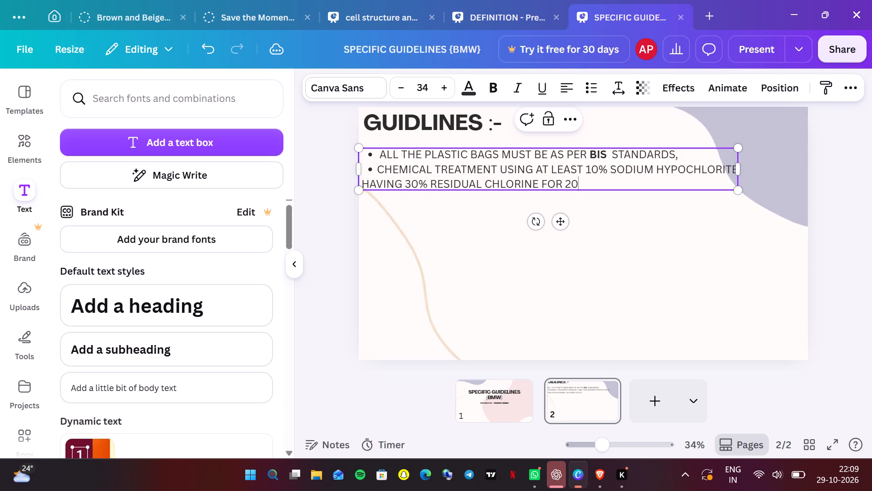
key(shift+percent)
key(space)
text(MUST)
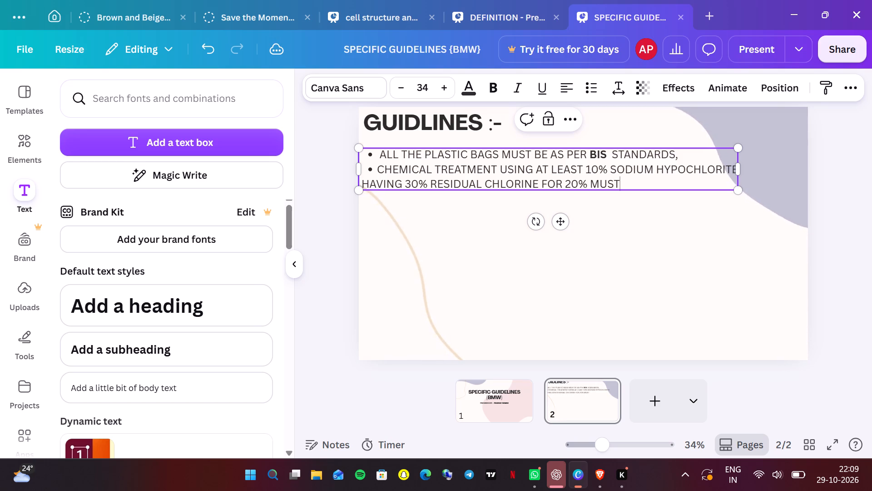
key(space)
text(BE USED)
key(space)
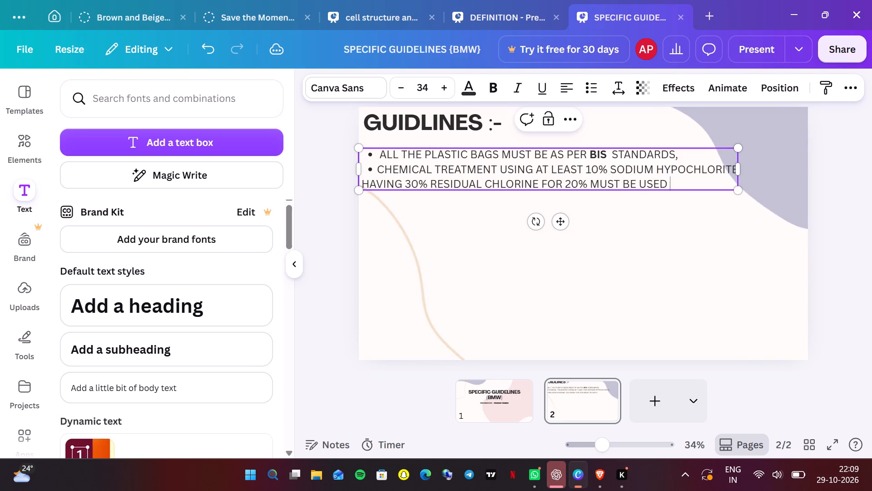
Add an empty line below the text and end the sentence with a period directly after "USED".
key(Return)
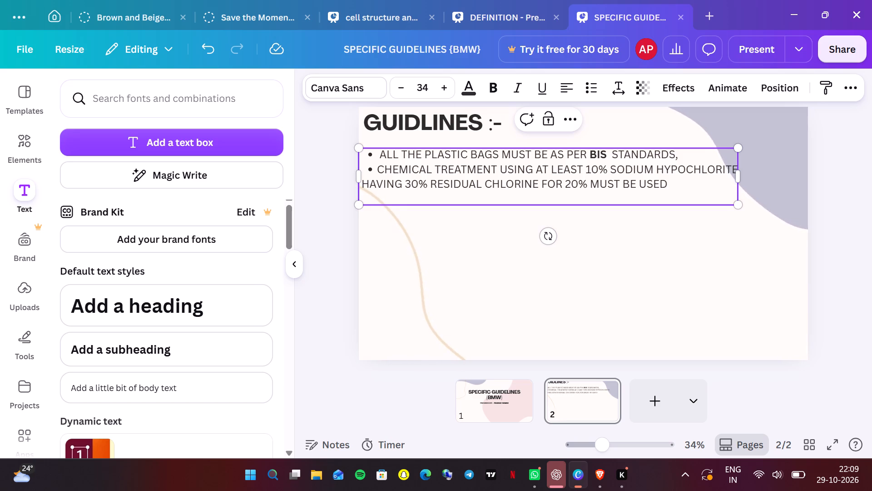
click(672, 181)
key(BackSpace)
key(period)
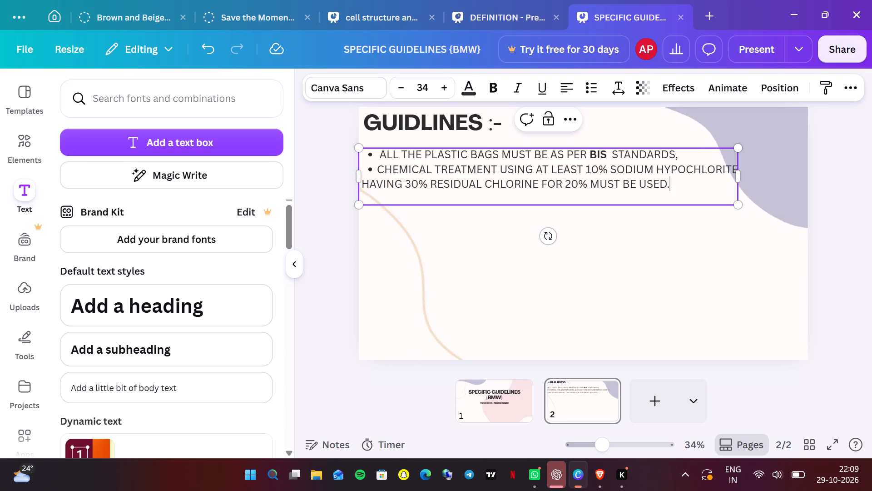
Add an empty line after "USED." and indent the "HAVING 30%" line with six spaces so it aligns with the bullet text above.
key(Return)
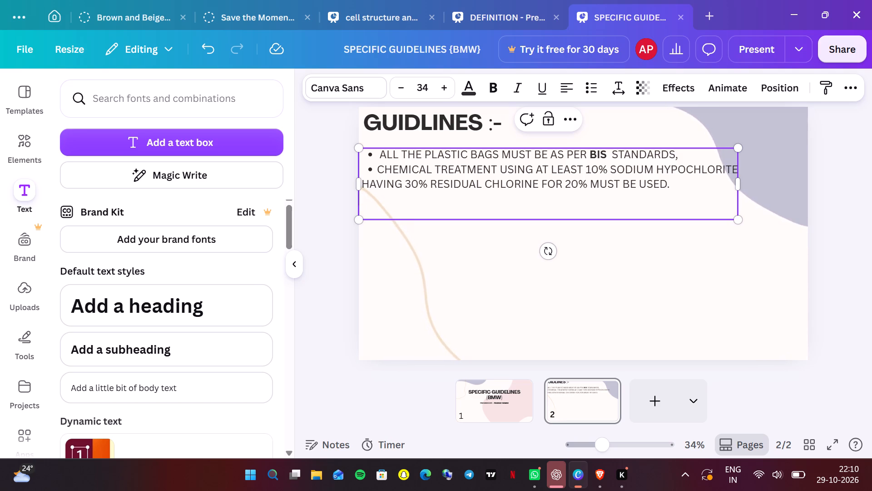
click(361, 183)
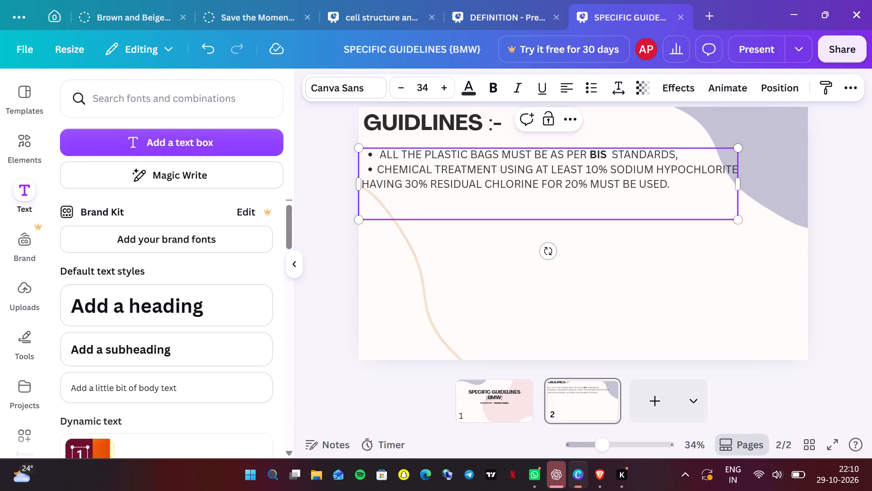
key(space)
key(space)
key(space)
key(space)
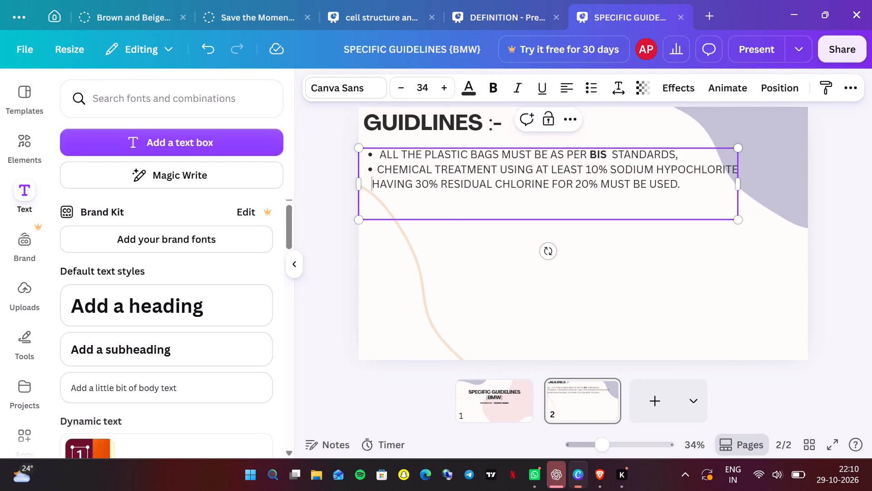
key(space)
key(space)
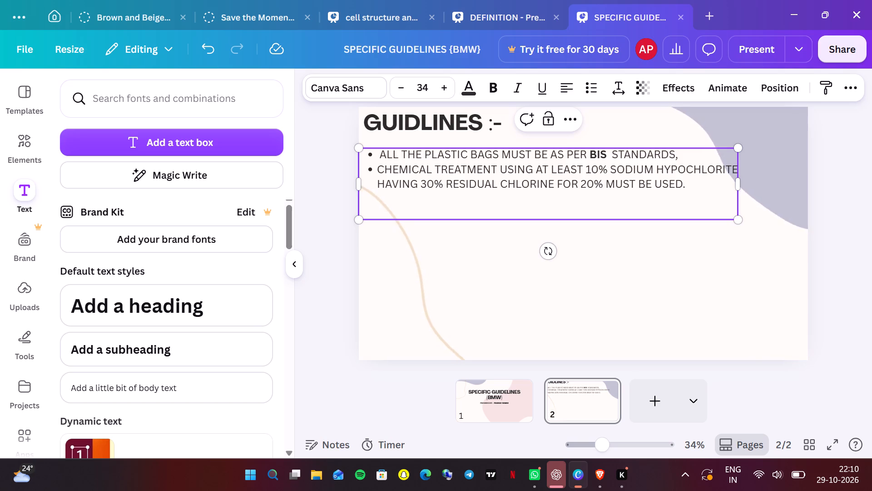
Start a third bullet on a new line directly after "USED." reading "MULTILATION OR SHREEDING".
click(693, 183)
key(Return)
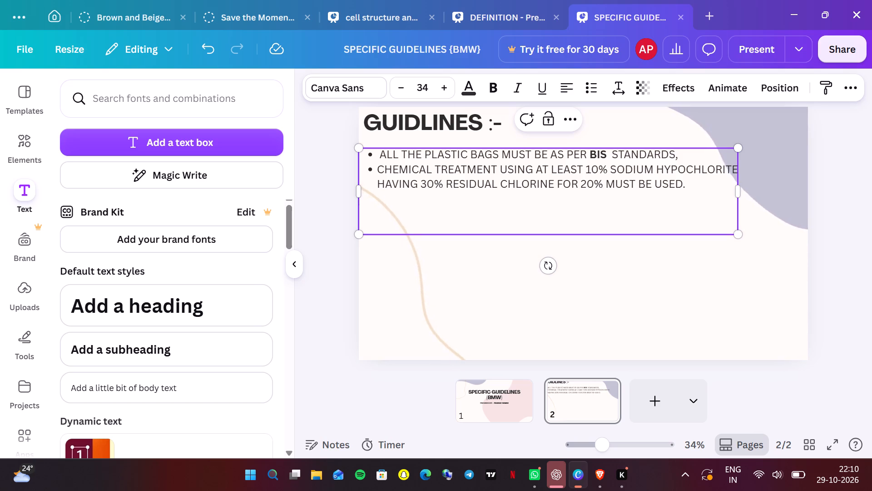
click(369, 195)
click(588, 88)
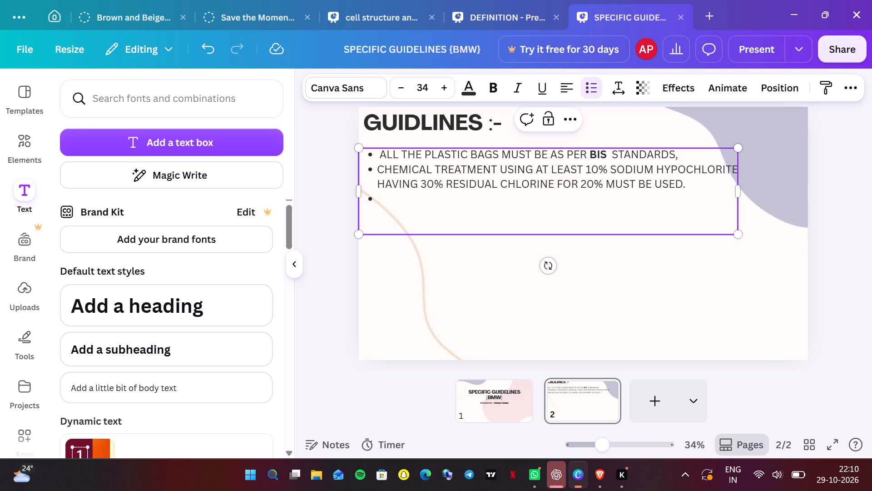
key(m)
text(ULTILATION)
key(space)
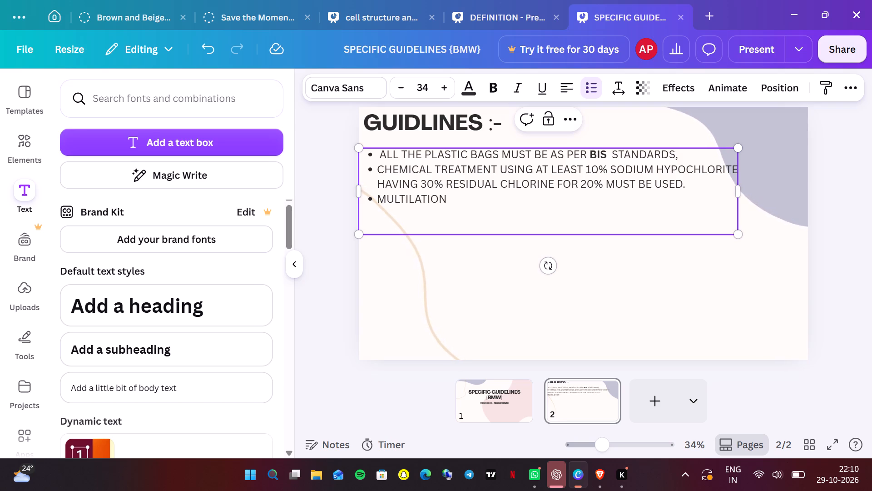
text(P)
key(BackSpace)
text(OR)
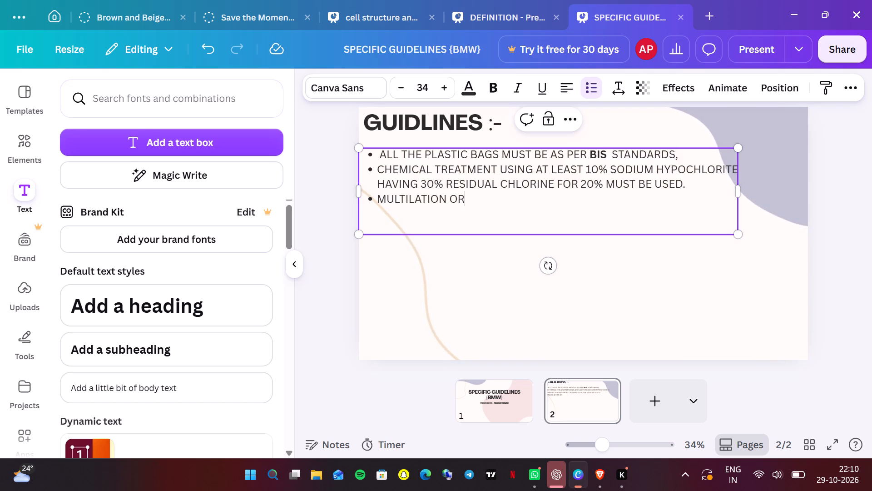
key(space)
text(SHREEDING)
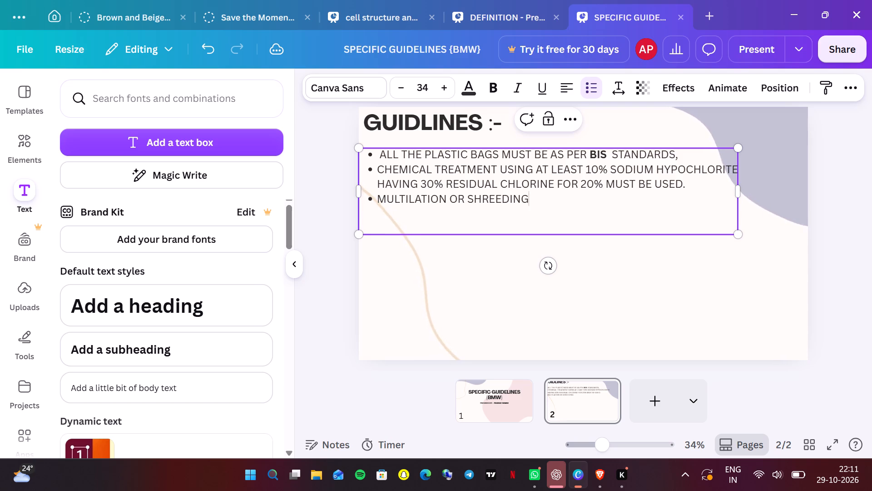
key(space)
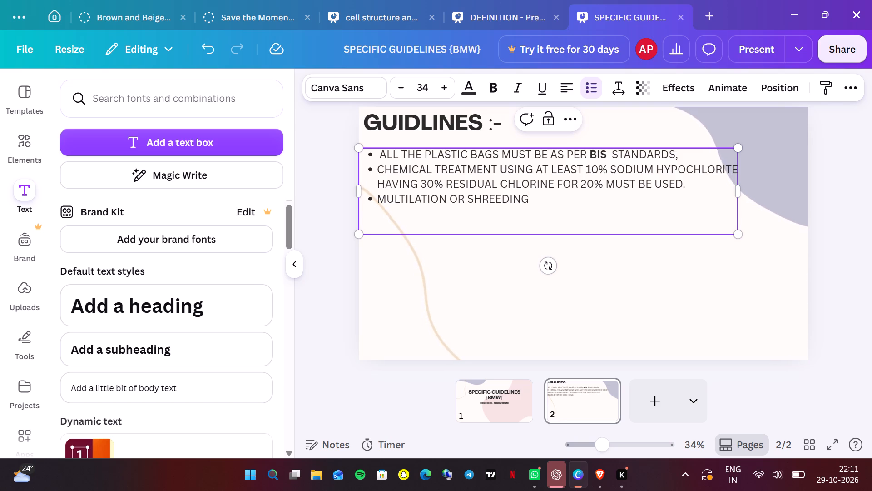
Continue the third bullet after "SHREEDING" with "MUST BE TO AN EXTENT".
text(MUS)
key(t)
key(space)
text(BE)
key(space)
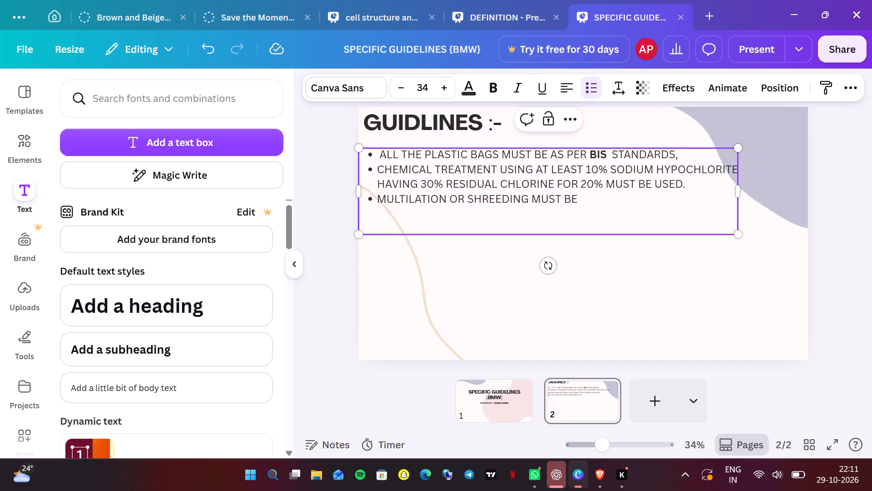
text(TO AN)
key(space)
key(e)
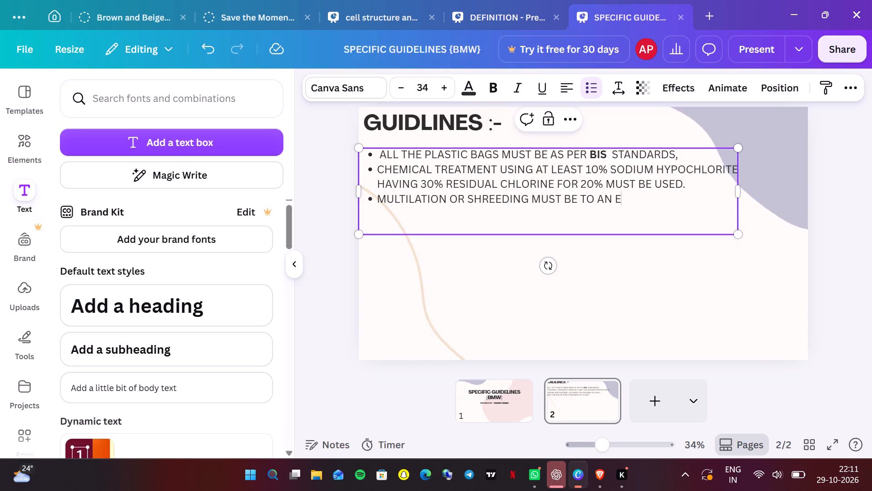
text(XTEND)
key(space)
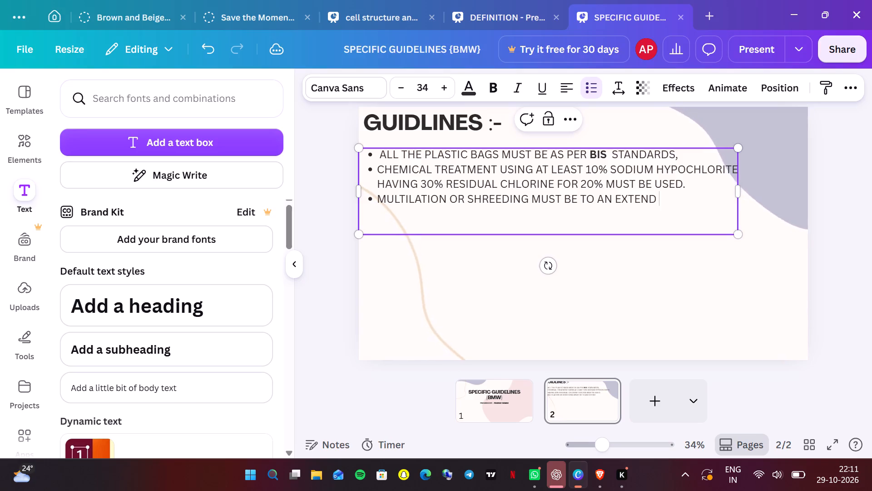
key(BackSpace)
key(BackSpace)
key(t)
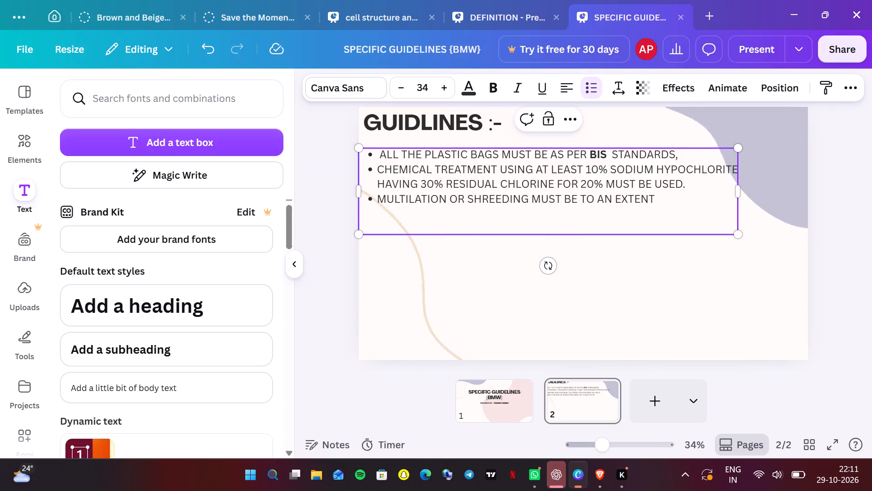
Complete the third bullet after "EXTENT" with "TO PREVENT UNAUTHORIZED REUSE.".
key(t)
key(BackSpace)
key(space)
text(TO PREVENT)
key(space)
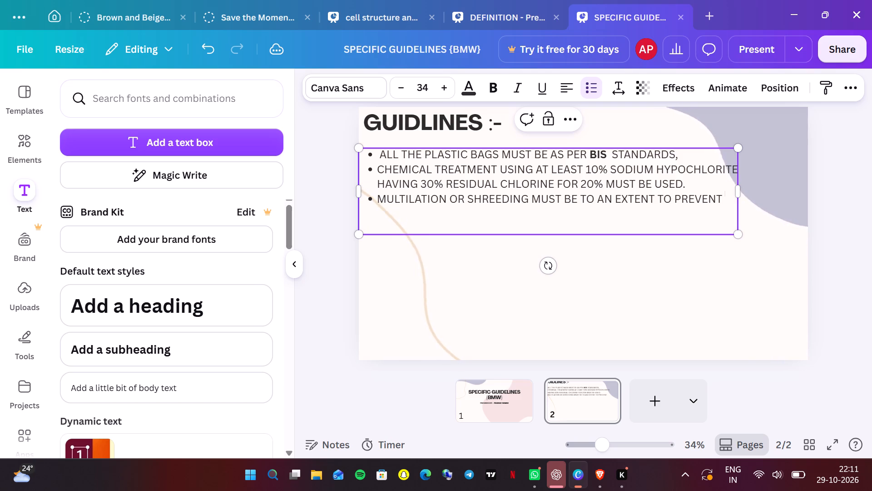
text(UNA)
text(UT)
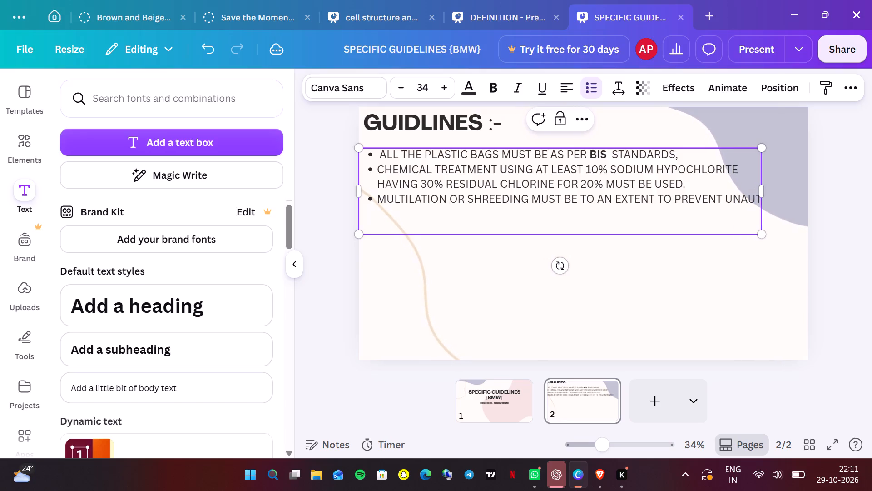
text(HORI)
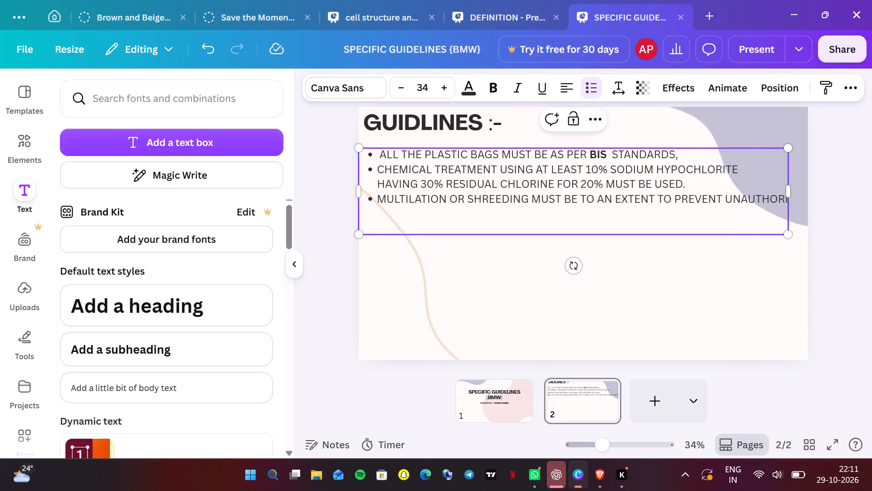
text(ZED)
key(space)
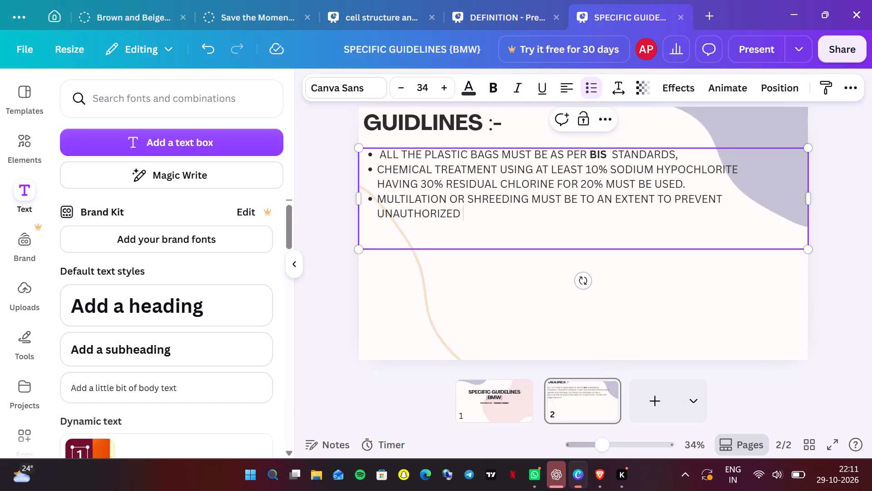
key(r)
text(EUSE)
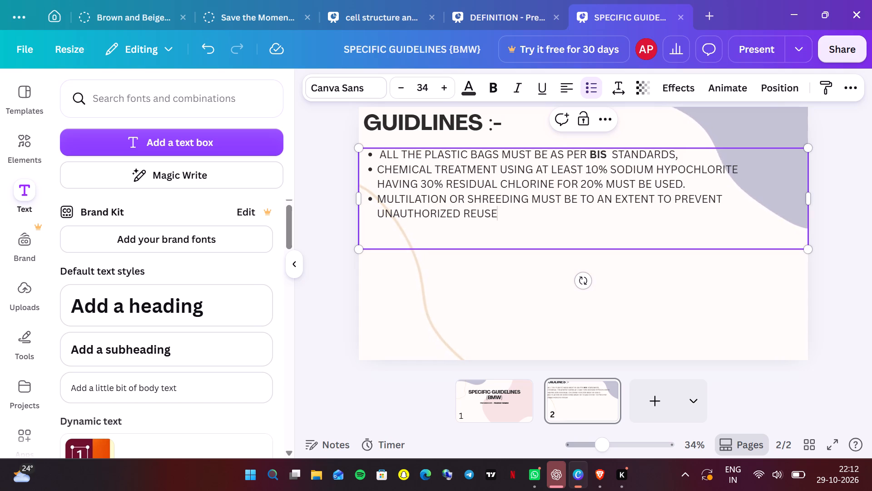
key(period)
Start a fourth bullet below "UNAUTHORIZED REUSE." reading "THERE WILL".
key(Return)
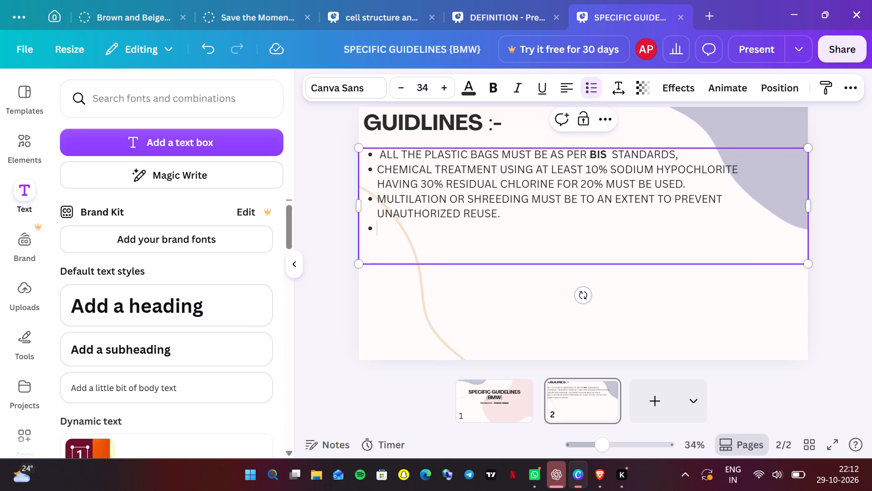
text(THERE)
key(space)
text(WILL)
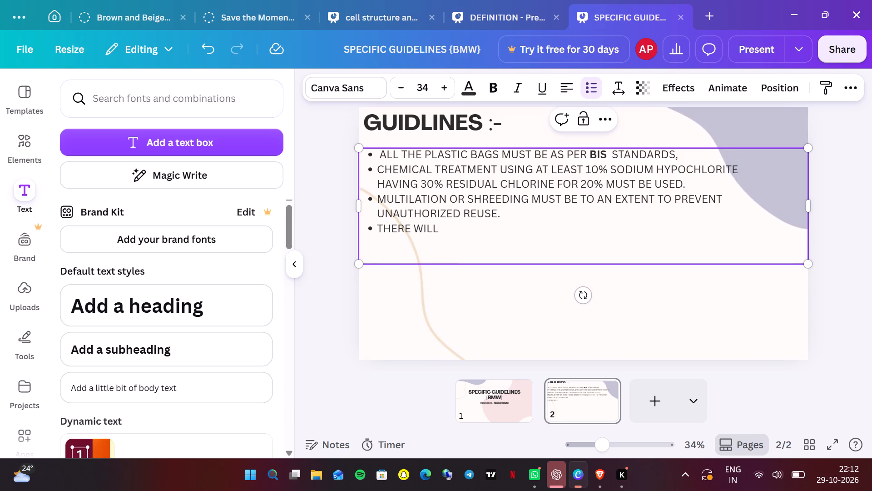
Continue the fourth bullet after "THERE WILL" with "BE NO CHEMICAL".
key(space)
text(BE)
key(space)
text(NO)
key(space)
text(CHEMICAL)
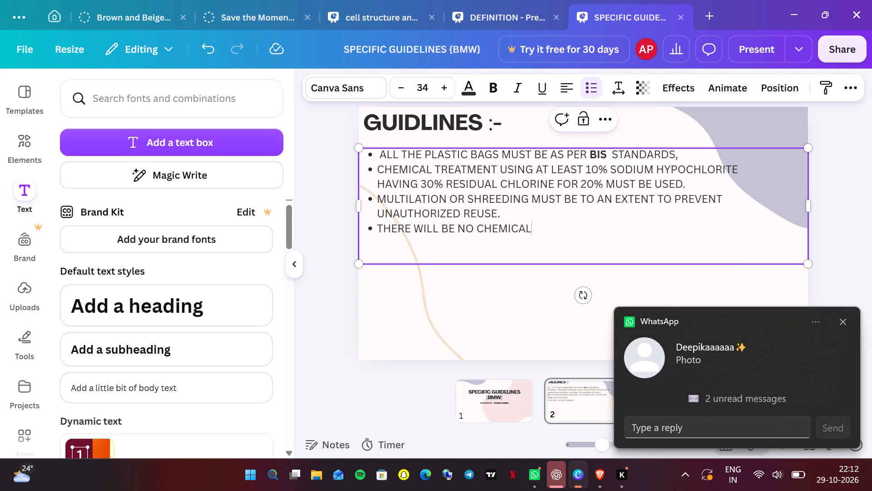
Set the letter spacing of the "GUIDLINES :-" heading to 40 and collapse the text options.
click(477, 114)
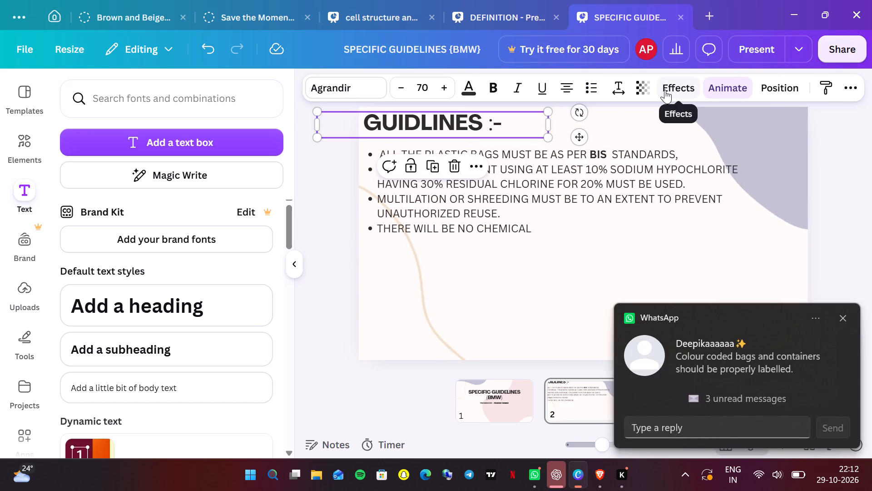
click(614, 87)
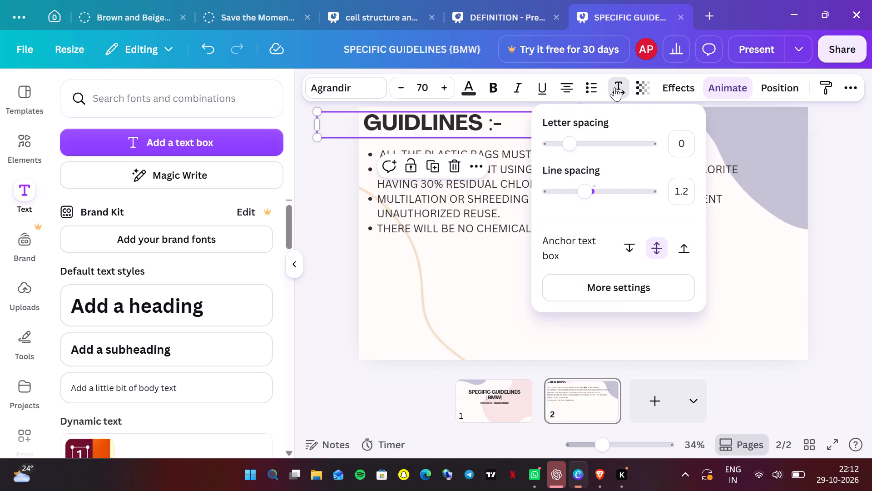
click(574, 150)
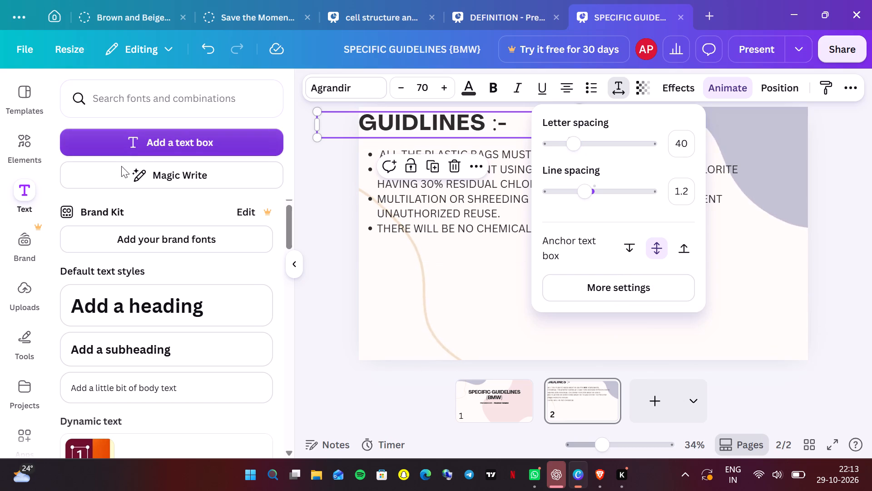
click(26, 184)
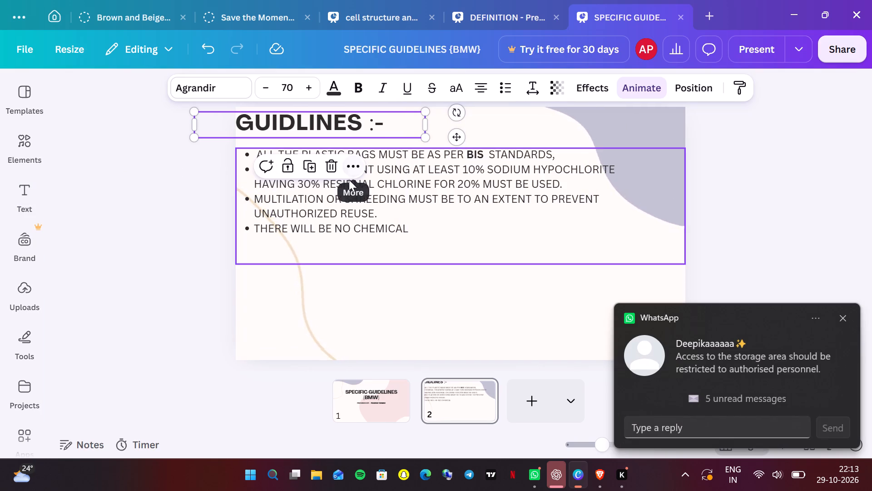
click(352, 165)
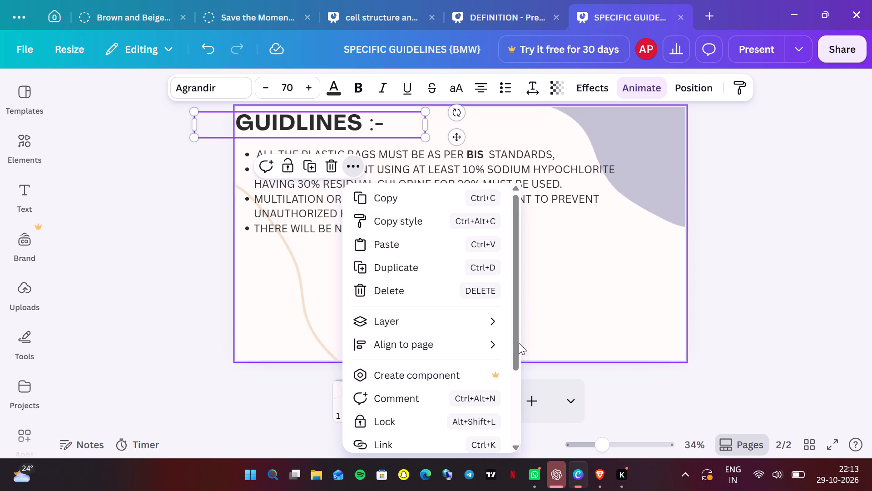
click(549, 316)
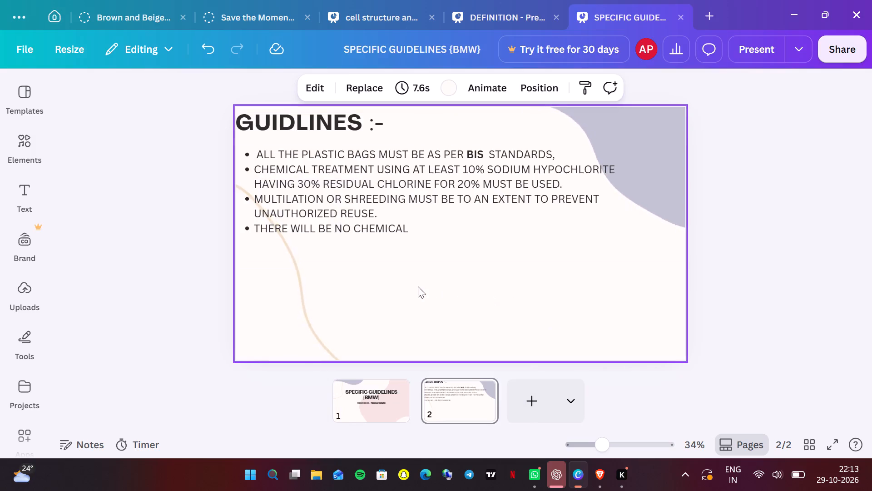
Move the "GUIDLINES :-" heading slightly down and to the right, in from the slide's edge and just above the bullet list.
click(316, 123)
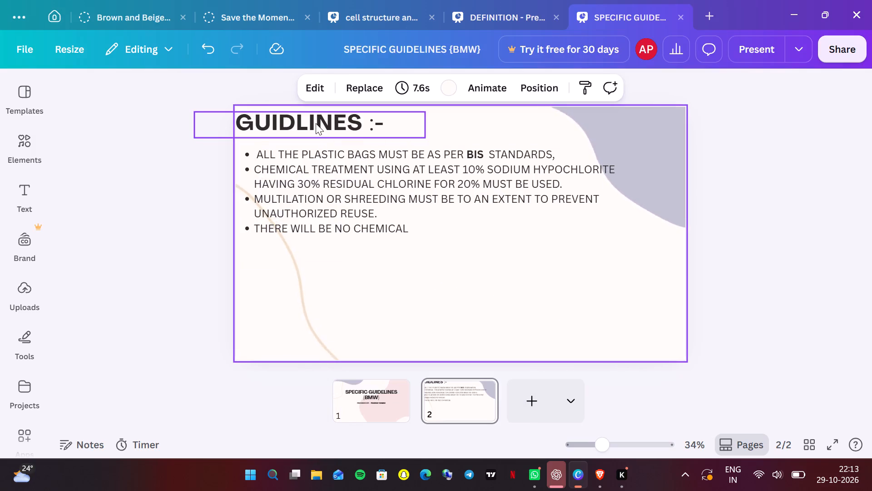
drag(316, 123, 325, 131)
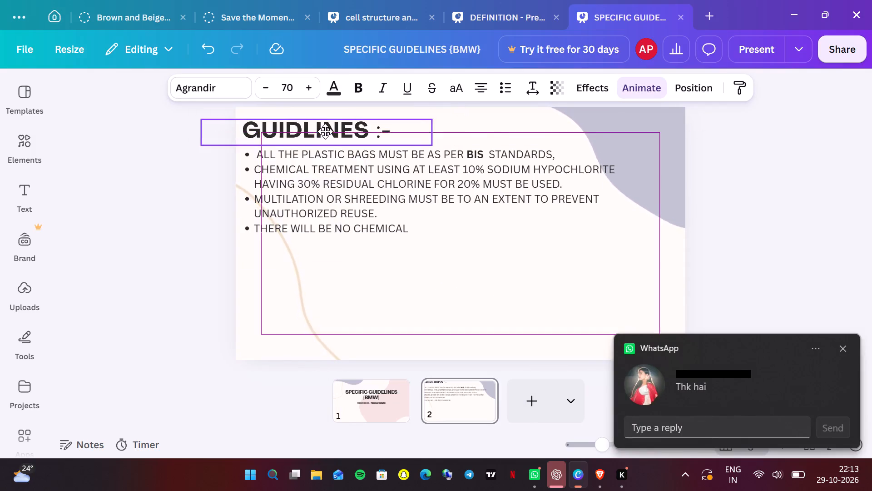
drag(325, 131, 332, 128)
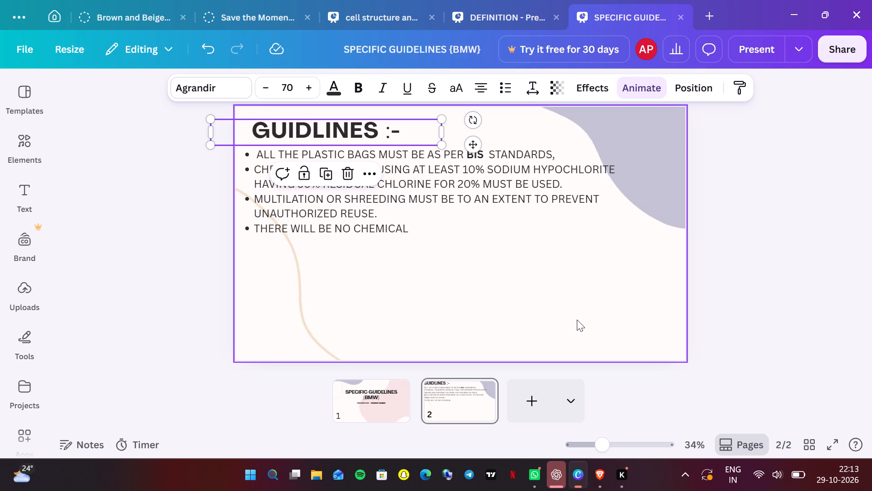
click(734, 331)
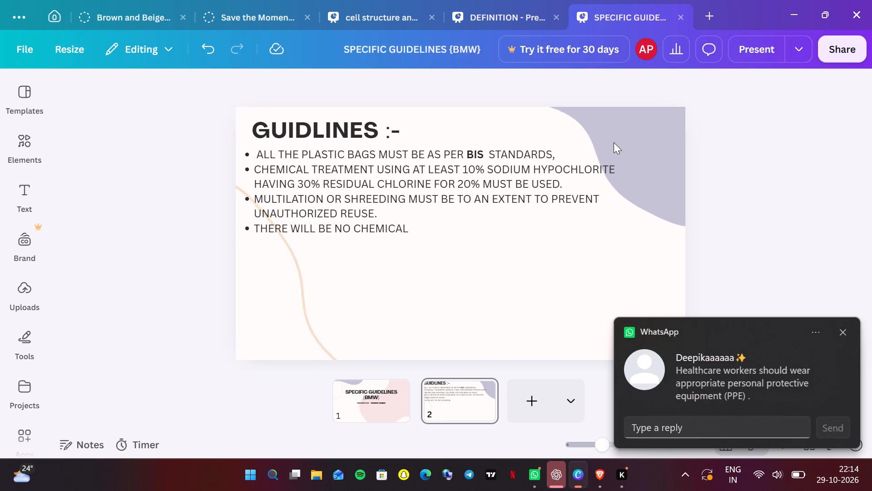
Resume editing the bullet list at the end of the fourth bullet, directly after "CHEMICAL".
click(416, 226)
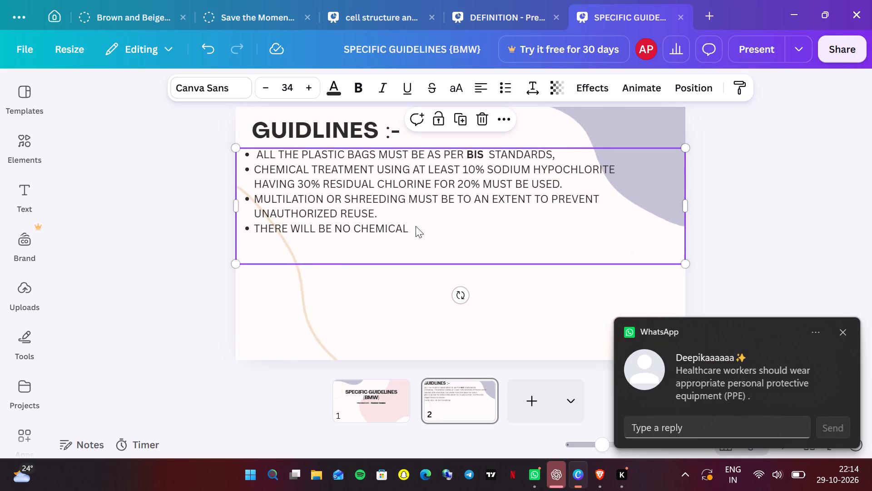
click(404, 227)
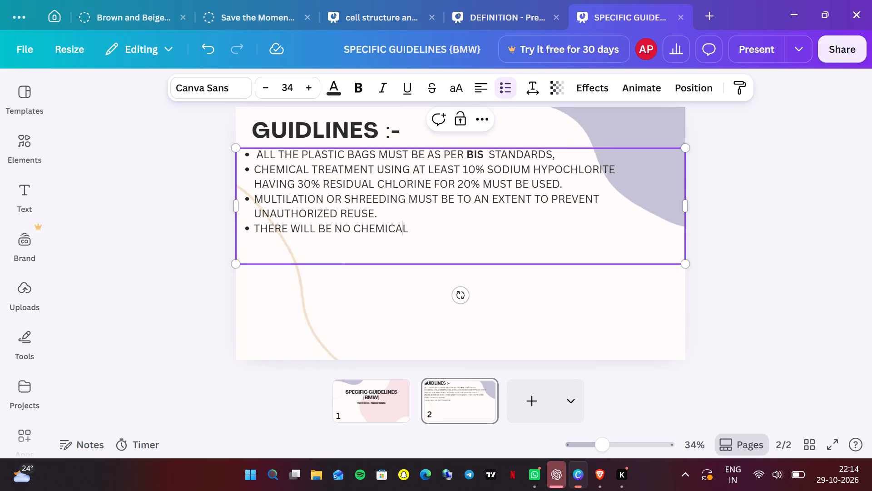
click(407, 229)
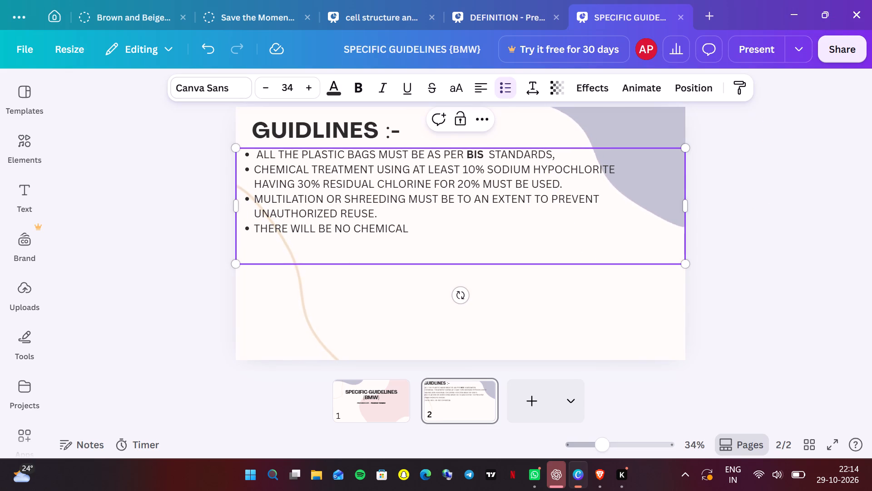
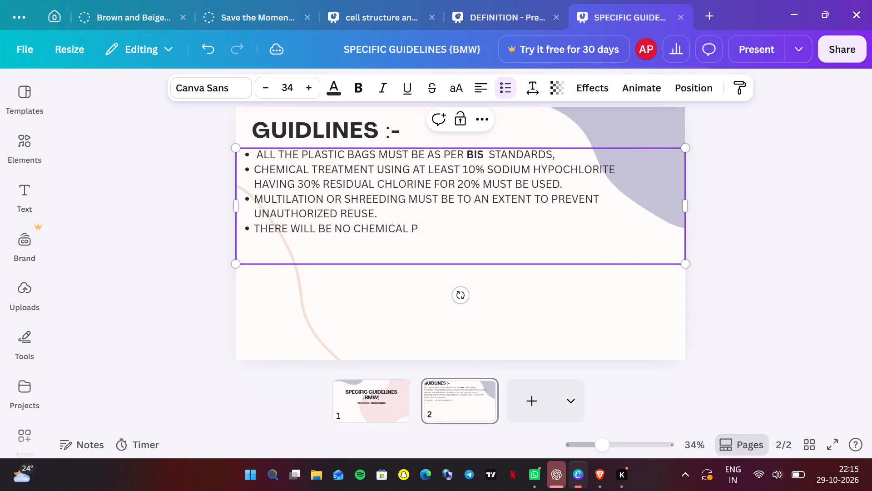
Continue the fourth bullet after "THERE WILL BE NO CHEMICAL" so that it reads on with "PRETREATMENT BEFORE".
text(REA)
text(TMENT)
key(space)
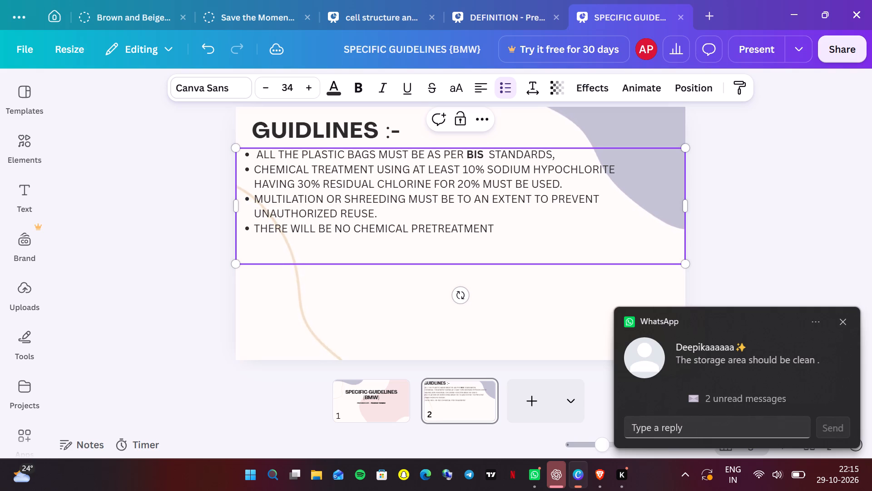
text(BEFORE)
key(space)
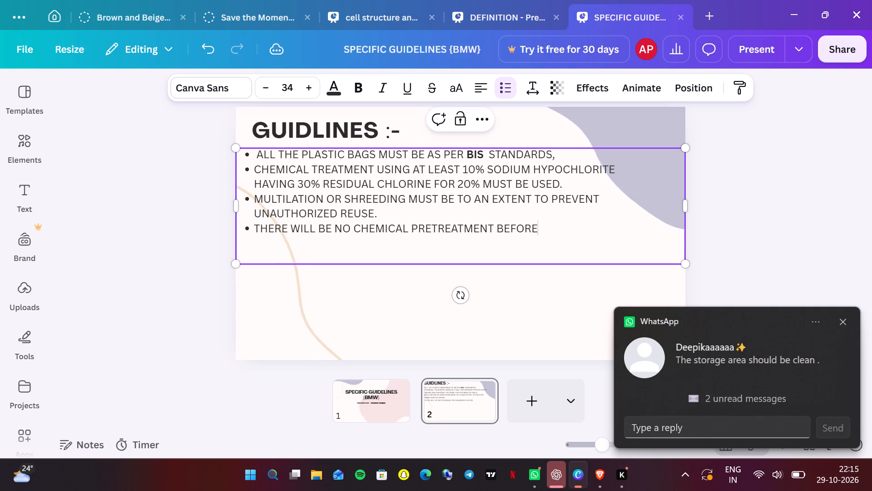
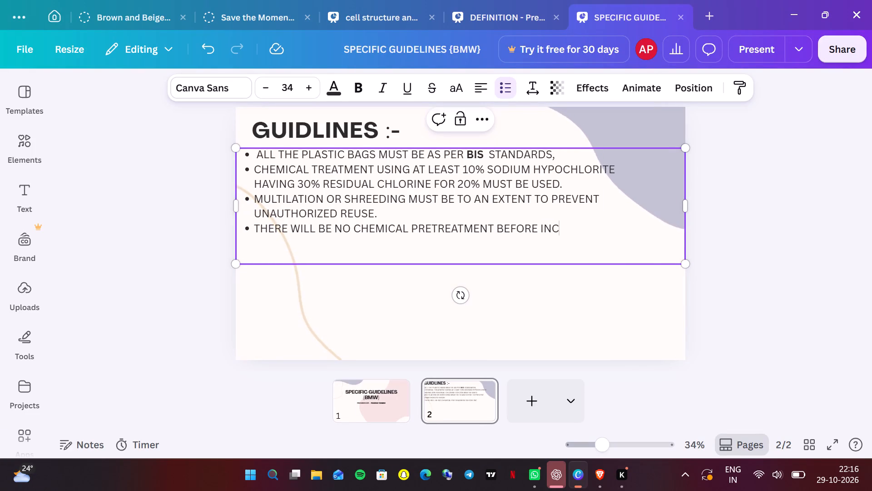
Continue the fourth bullet after "PRETREATMENT BEFORE INC" so that the last word reads "INCINERATION,".
text(IN)
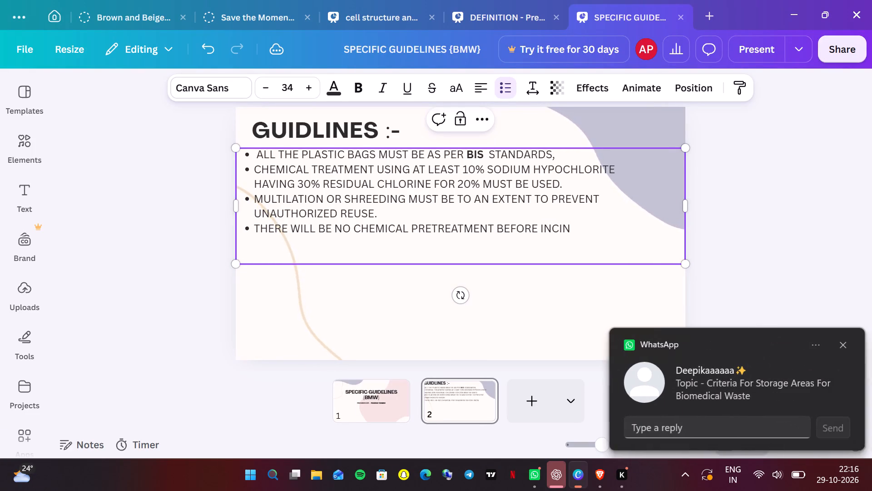
text(ER)
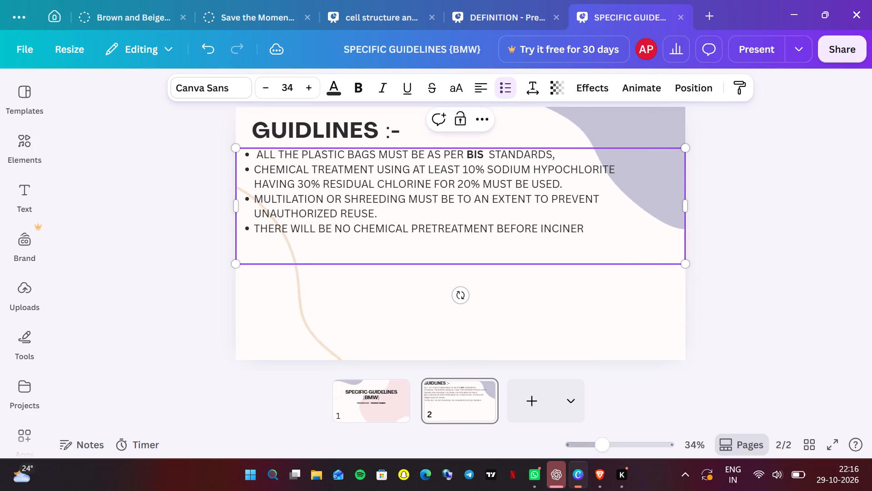
text(ATION)
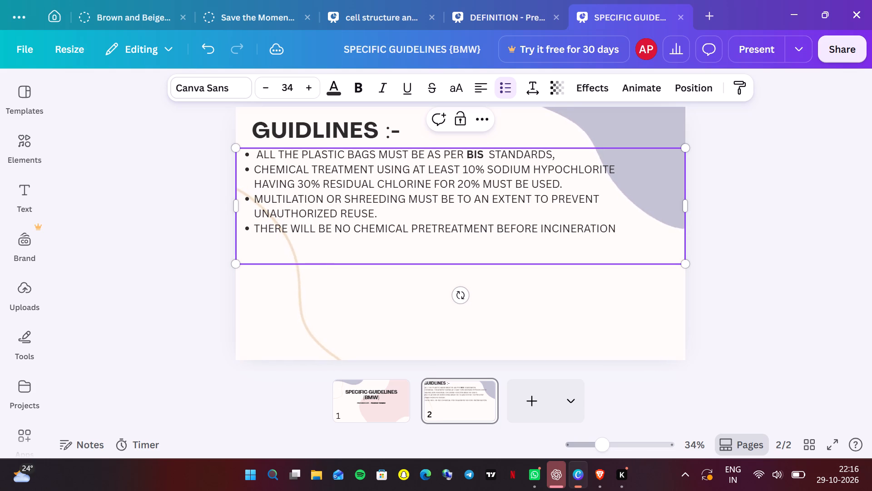
key(semicolon)
key(BackSpace)
key(apostrophe)
key(BackSpace)
key(comma)
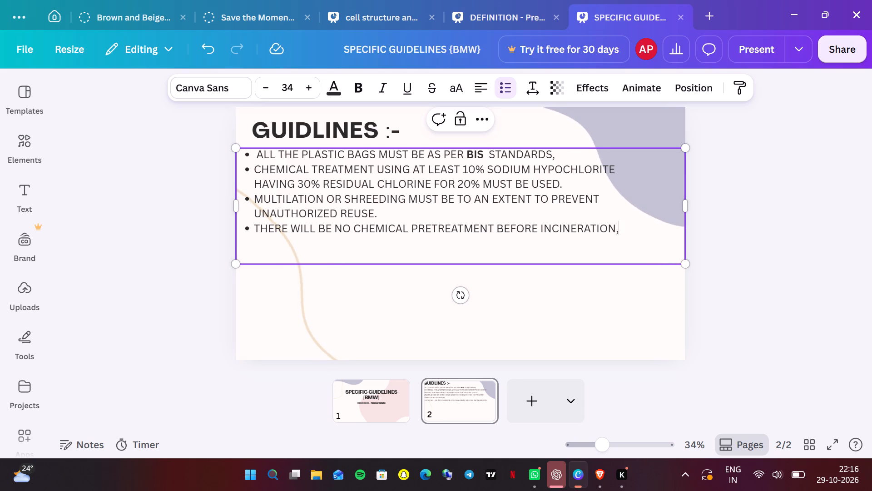
key(space)
Complete the fourth bullet after "INCINERATION," with "EXECPT FOR MICROBIAL,LAB AND HIGHLY INFECTIOUS WASTE".
text(EXEC)
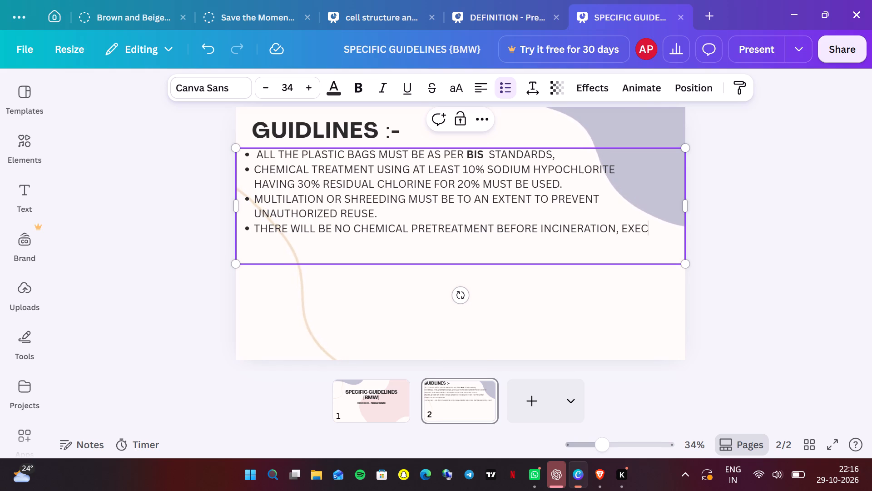
text(PT)
key(space)
text(FOR)
key(space)
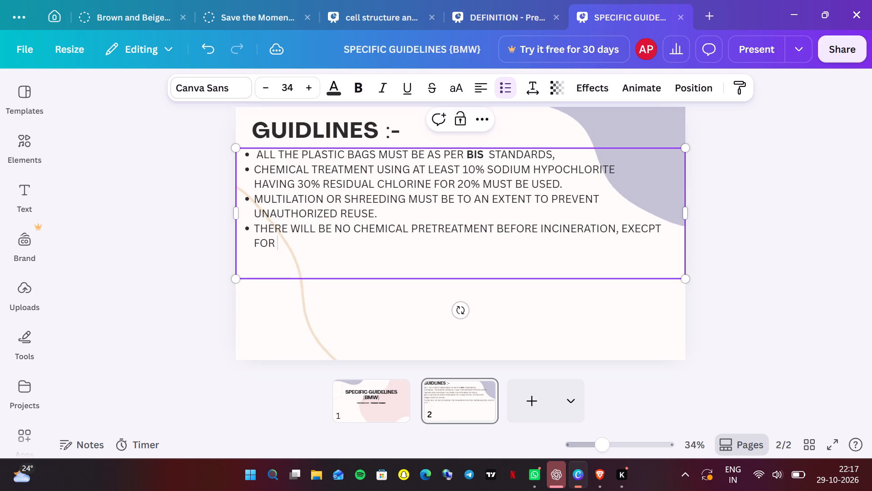
text(MICROBIAL)
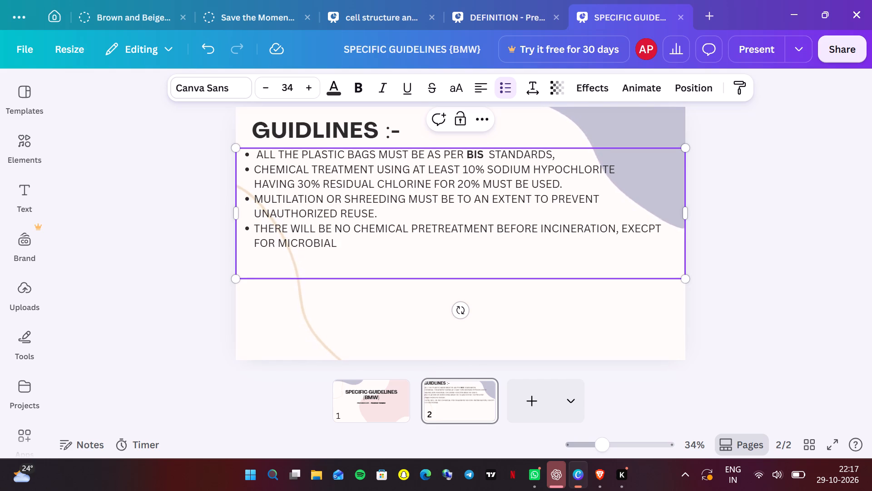
key(comma)
text(LAB)
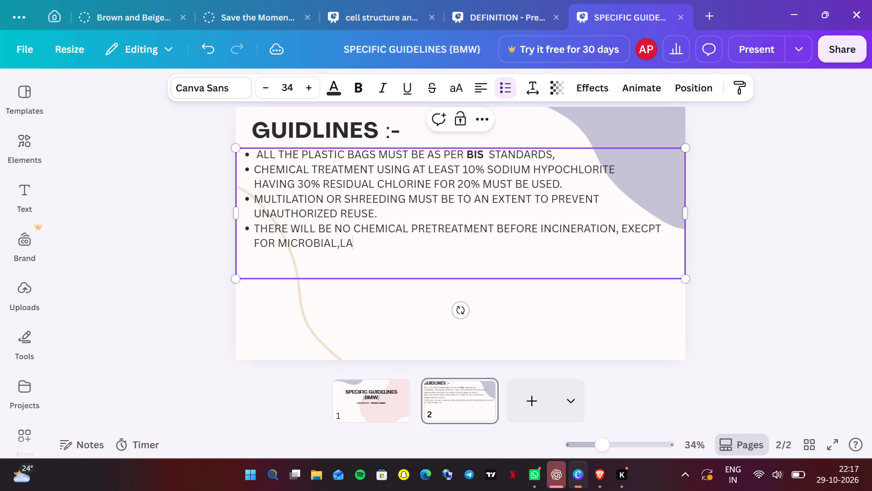
key(space)
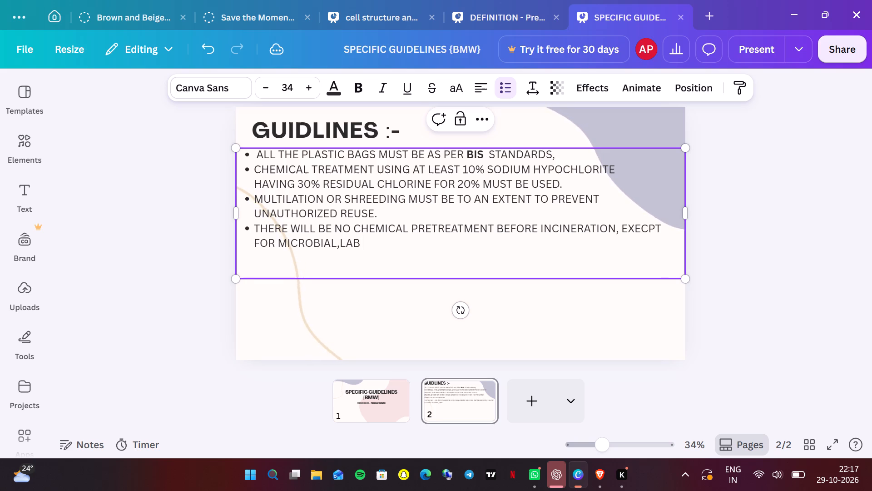
text(AND HIGHLY)
key(space)
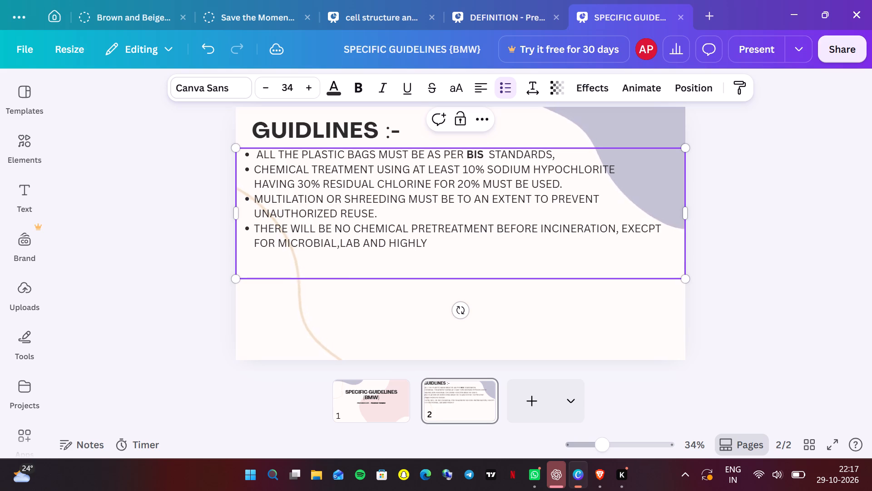
text(INFECTIOUS)
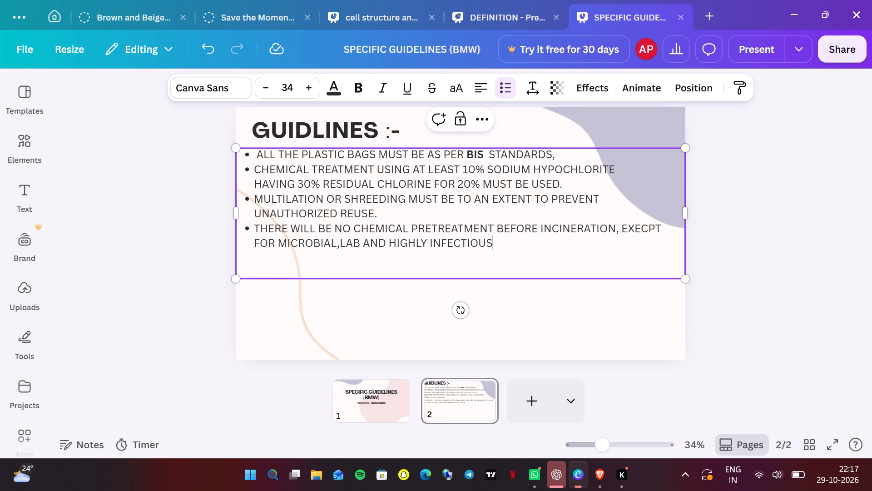
key(space)
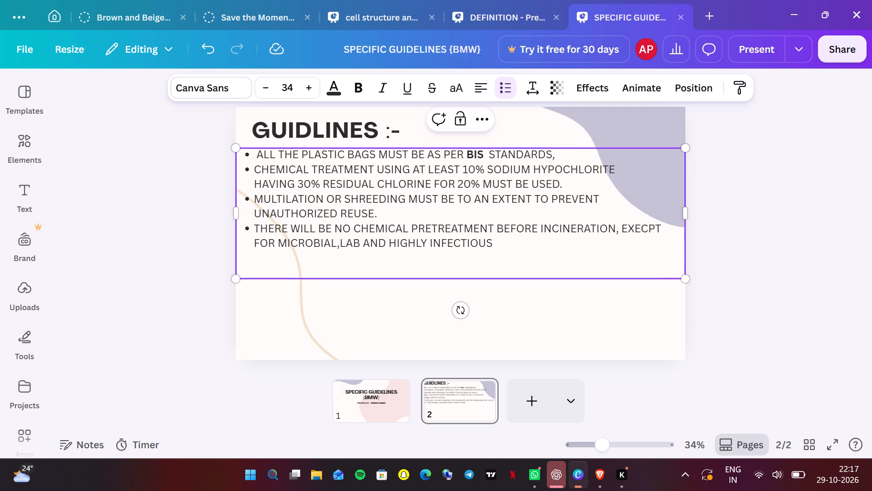
text(WASTE)
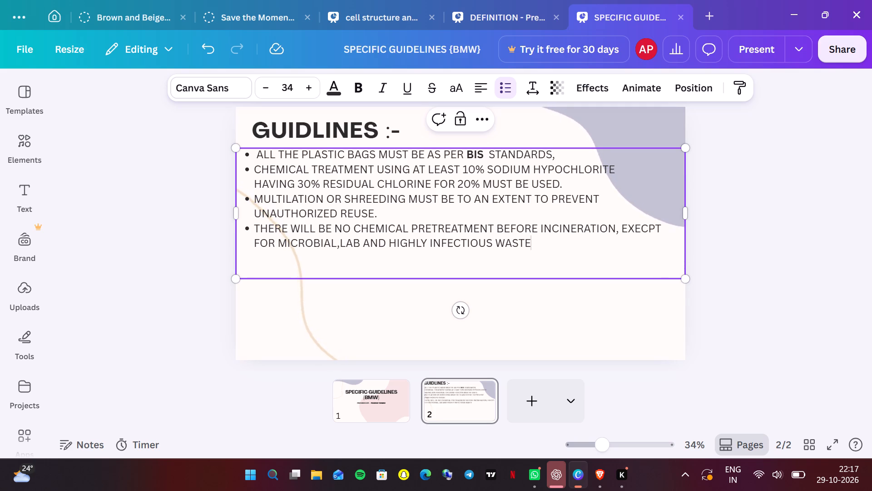
Start a fifth bullet below the "HIGHLY INFECTIOUS WASTE" line with "INCIN".
key(Return)
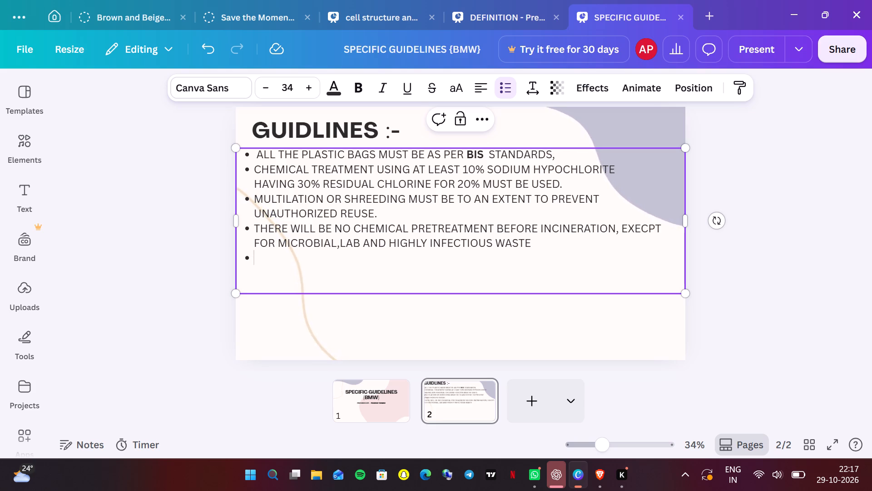
text(IN)
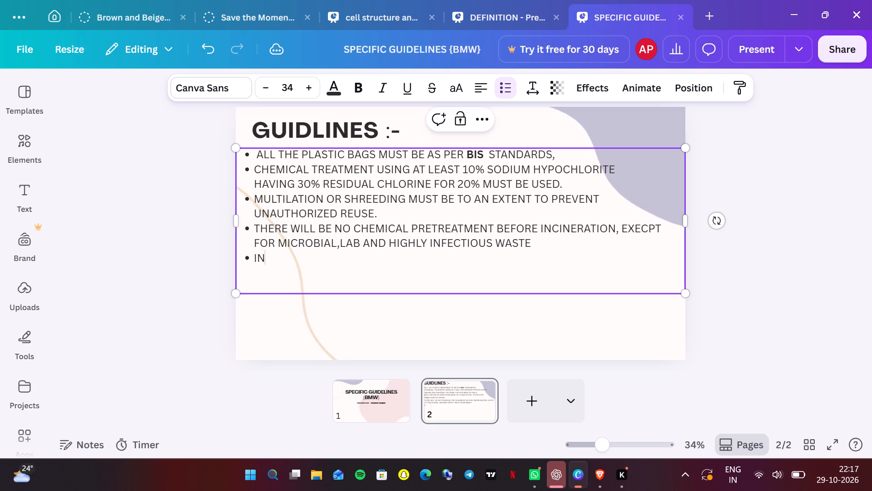
text(CIN)
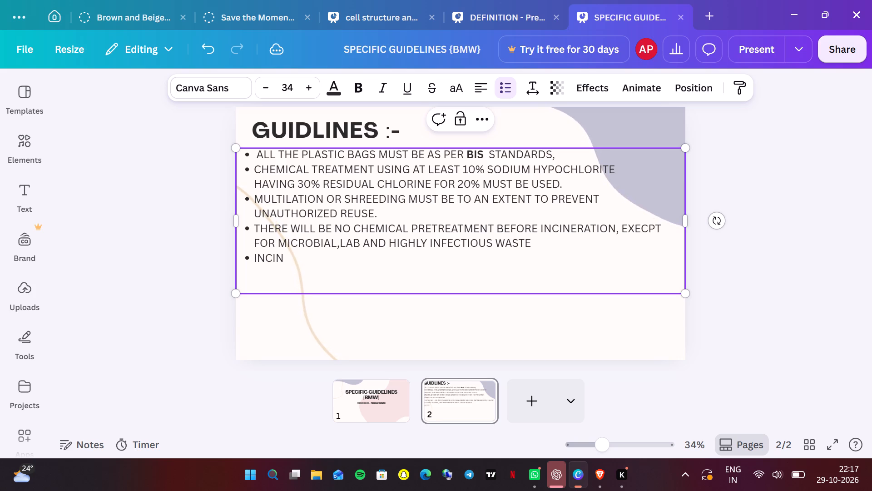
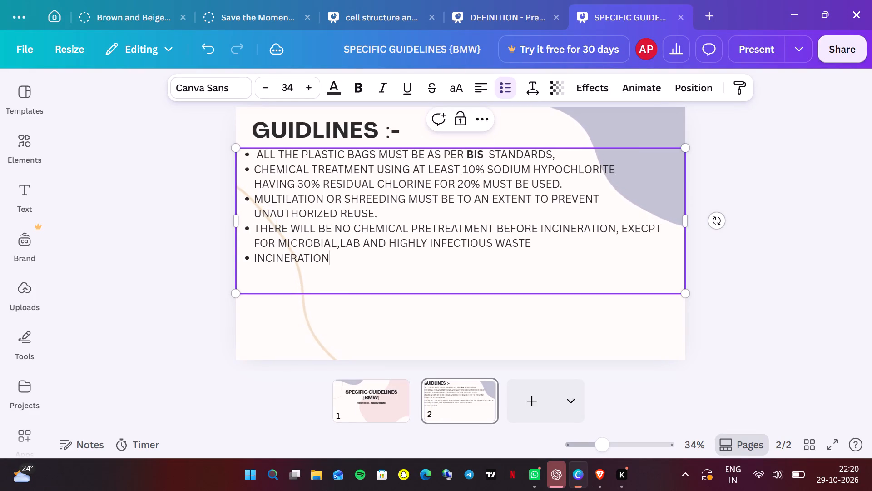
Continue the fifth bullet after "INCINERATION" with "ASH MUST BE DISPOSED THROUGH".
key(space)
text(ASH)
key(space)
text(MUST)
key(space)
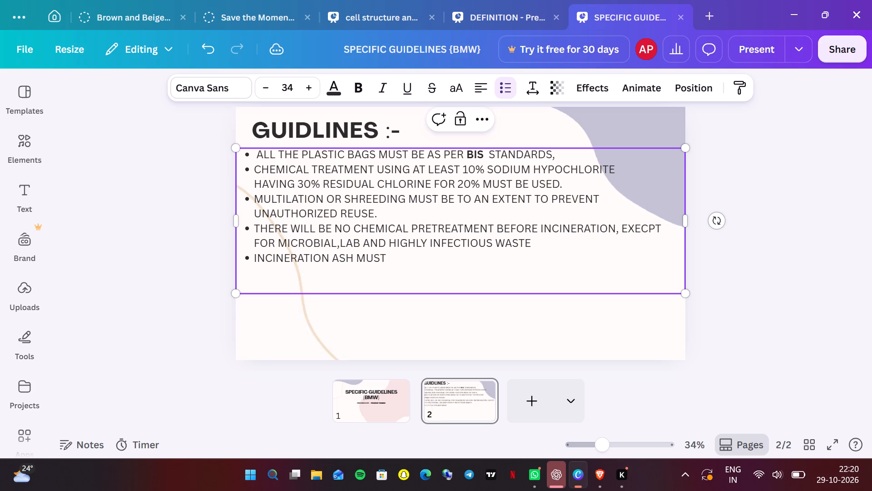
text(BE)
key(space)
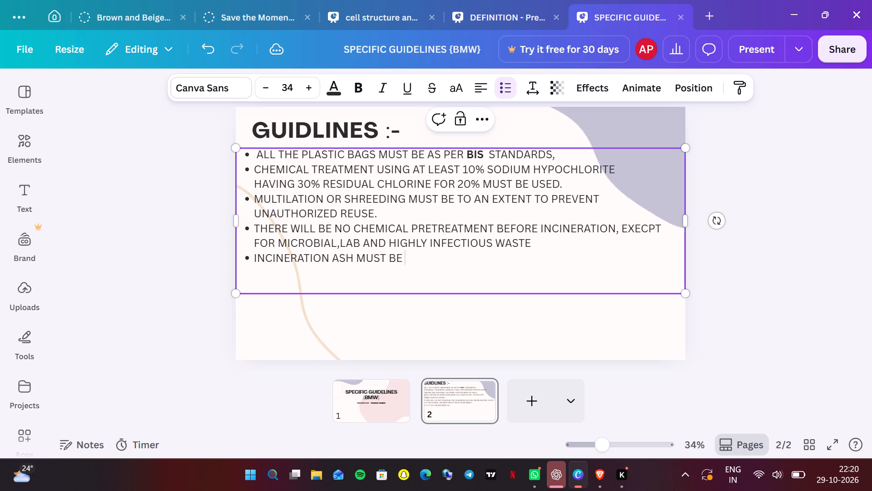
text(DISO)
key(BackSpace)
text(POSED)
key(space)
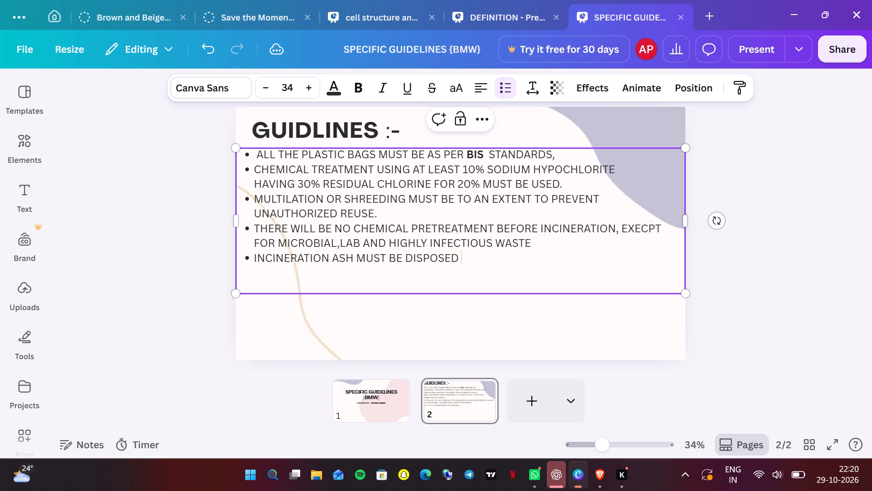
text(THROUGH)
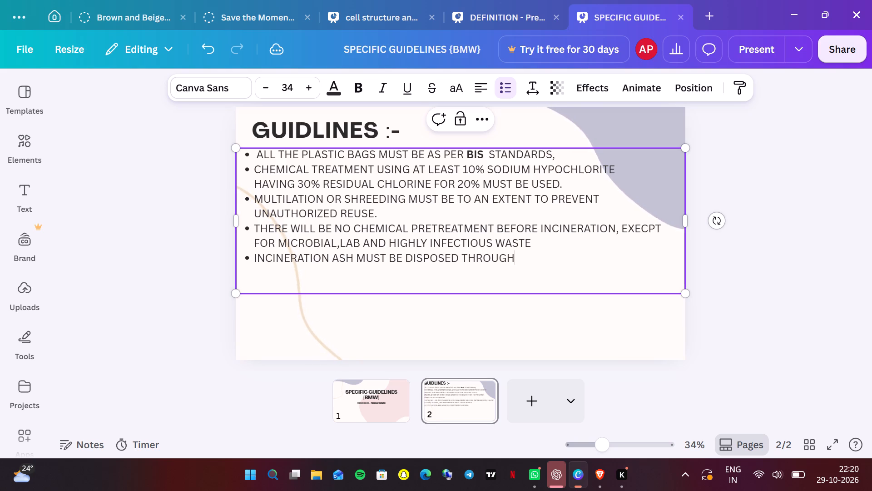
key(space)
Extend the fifth bullet after "DISPOSED THROUGH" with "HAZARDOUS CONSTITUENTS ARE PRESENT".
text(HA)
text(ZARDOUS)
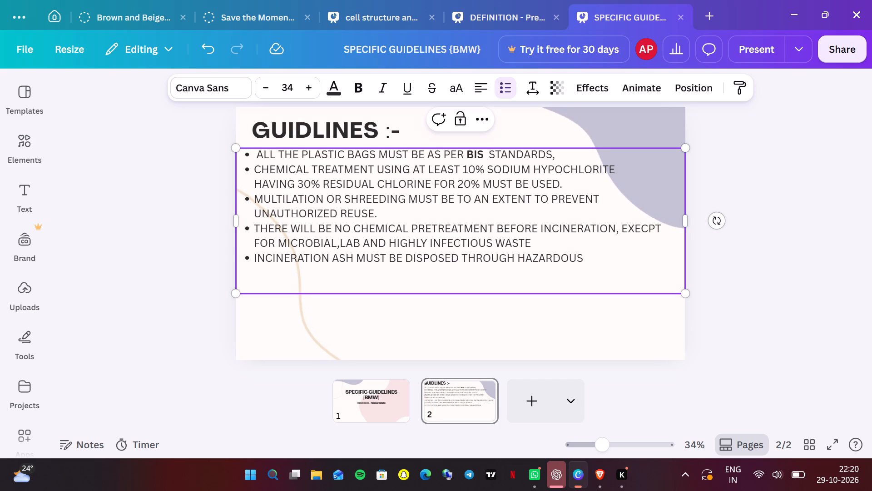
key(space)
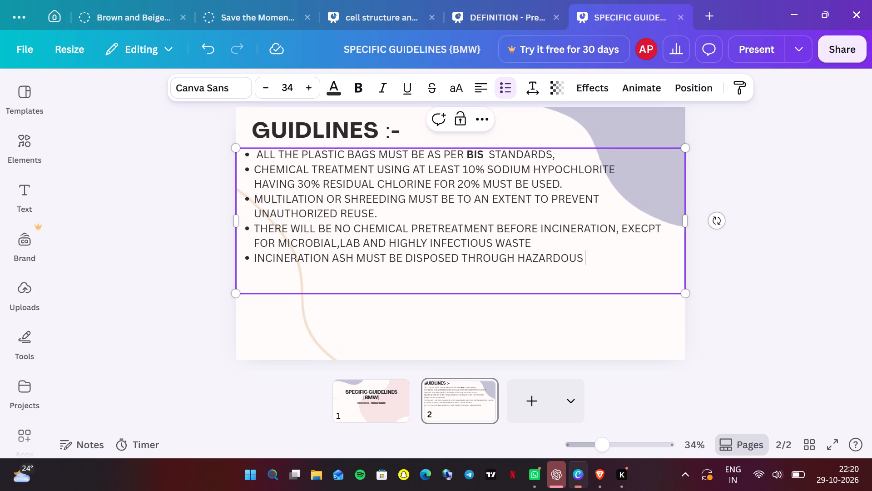
key(space)
text(CONS)
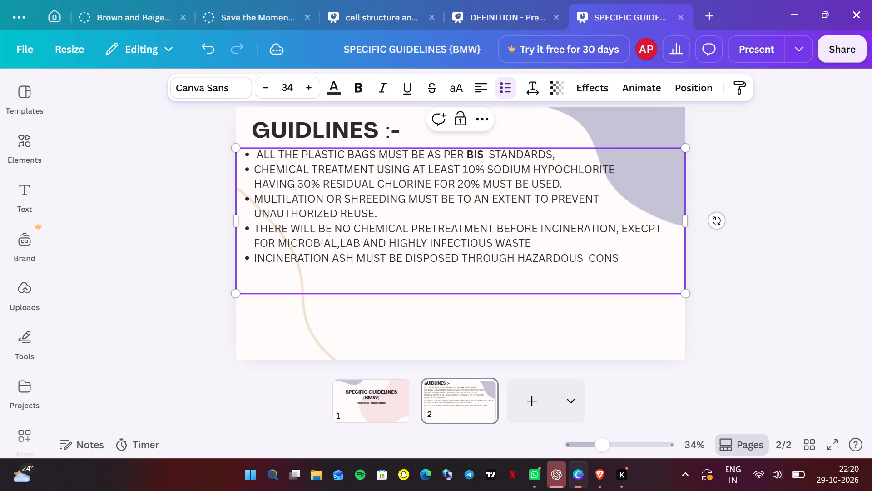
text(TITUENTS)
key(space)
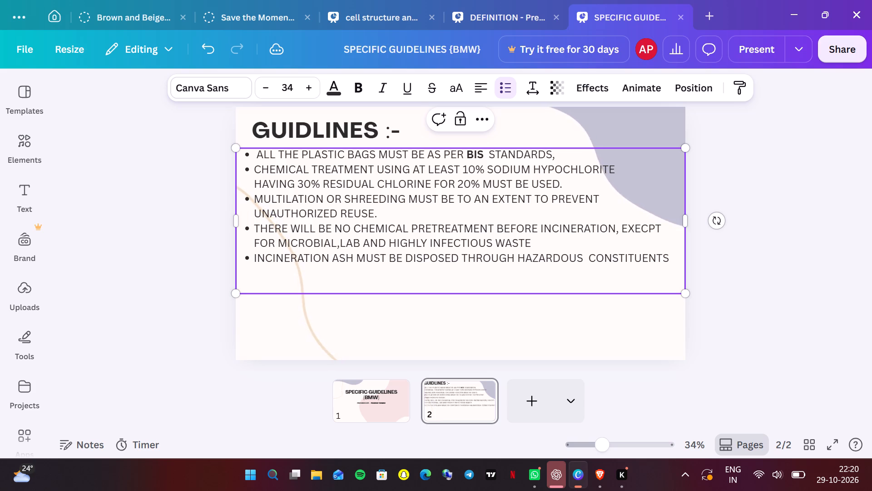
key(a)
text(RE)
key(space)
text(PRE)
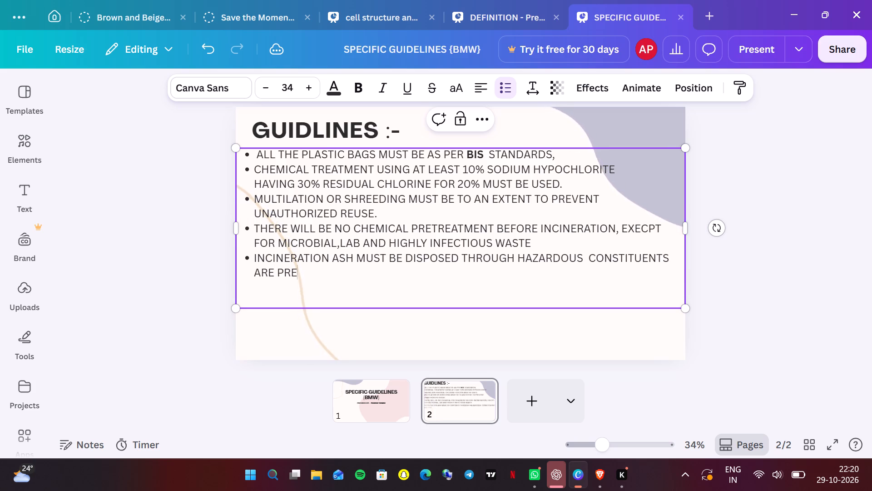
text(SENYT)
key(BackSpace)
key(BackSpace)
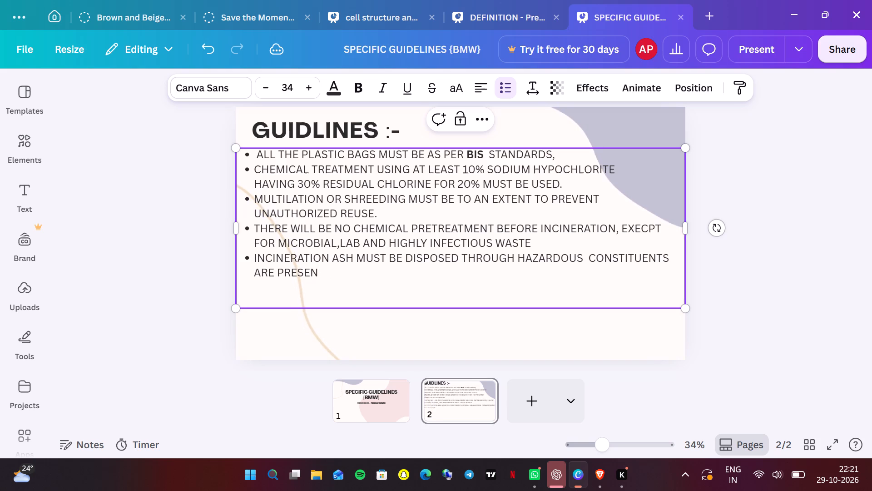
key(t)
key(space)
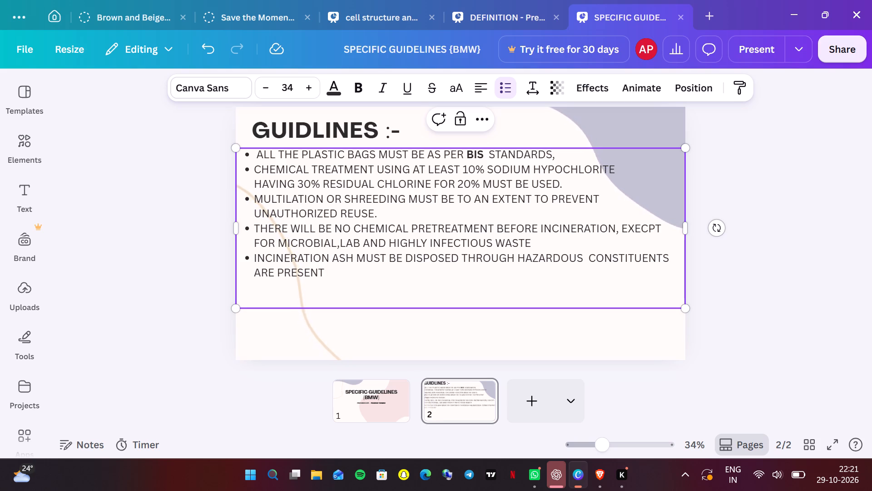
Continue the fifth bullet after "ARE PRESENT" with "BEYOND THE PRESCRIBED LIMITS".
text(BEYOND)
key(space)
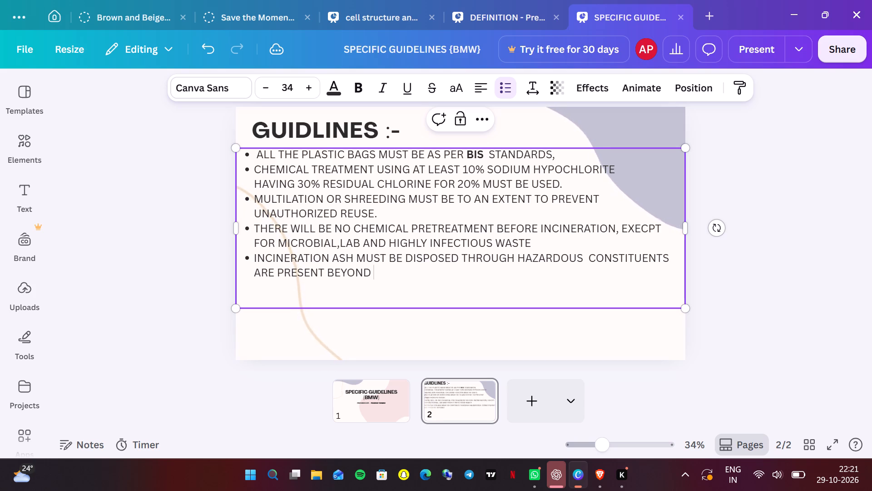
text(TH)
text(E)
key(space)
text(PRESCRIBED)
key(space)
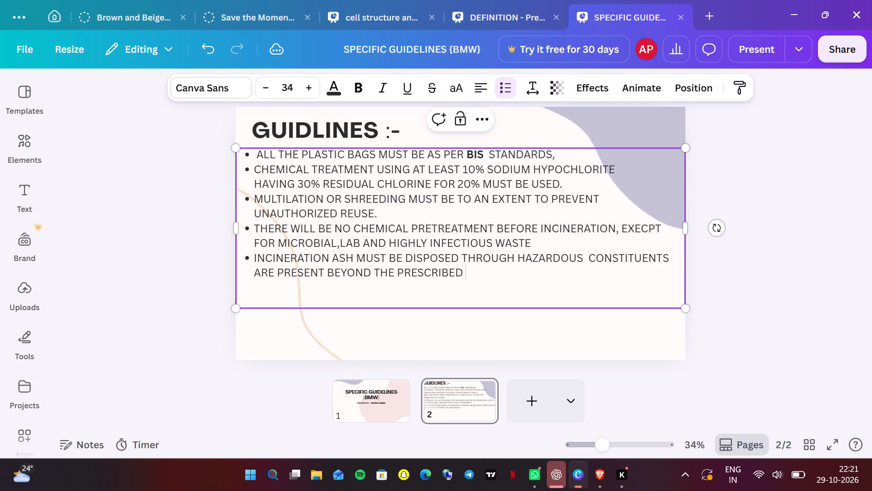
text(LIMITS)
key(space)
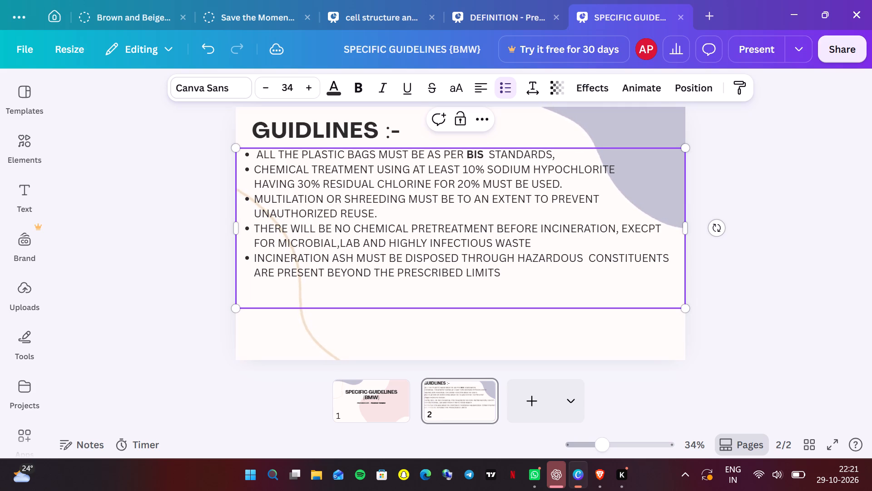
Add "AS GIVEN IN THE HAZARDOUS WASTE" to the fifth bullet after "PRESCRIBED LIMITS".
text(AS G)
key(i)
text(VEN)
key(space)
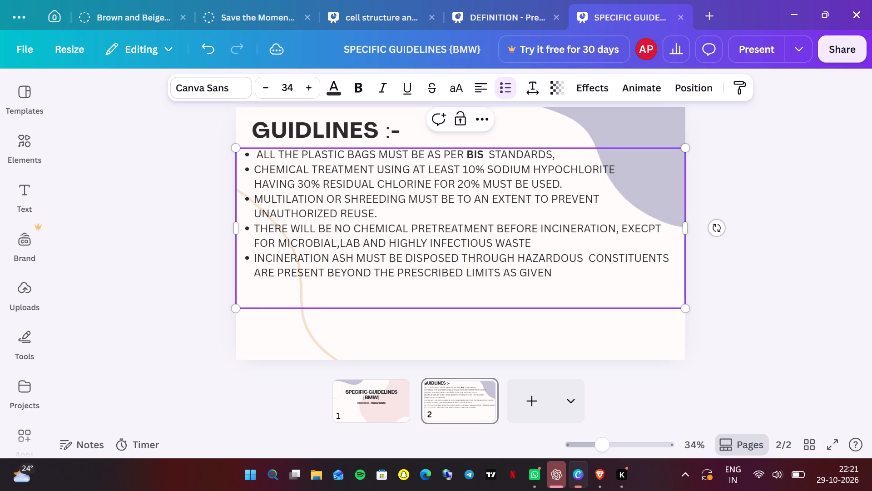
text(IN THE)
key(space)
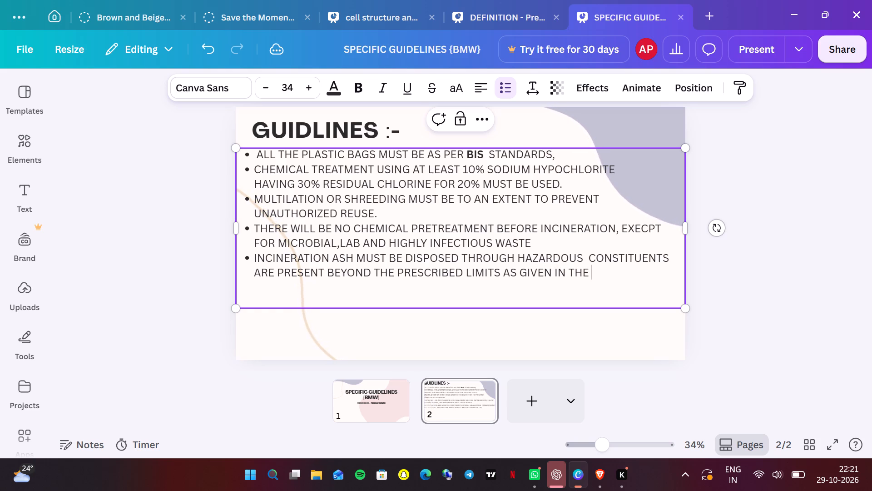
text(HA)
text(ZARDOUS)
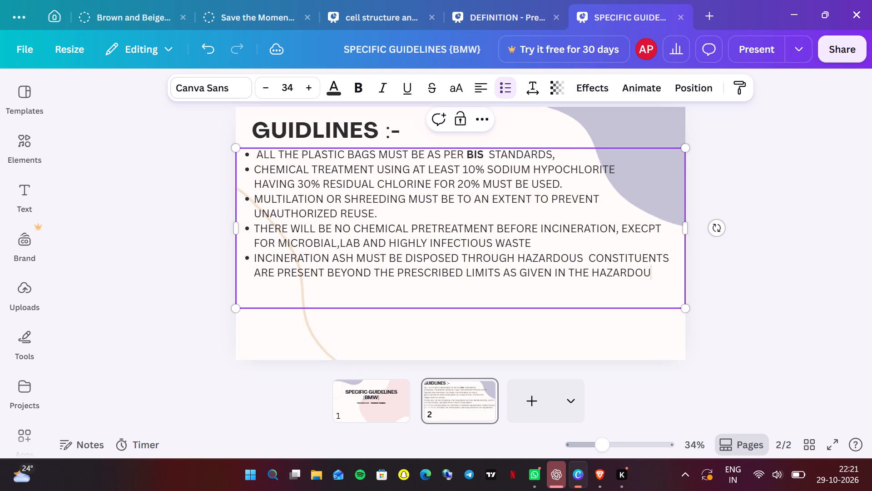
key(space)
text(WAS)
key(space)
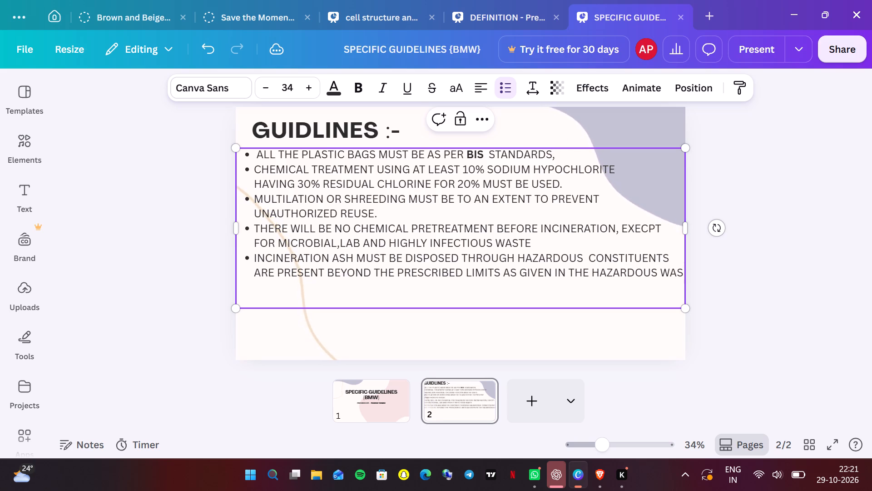
key(BackSpace)
text(TE)
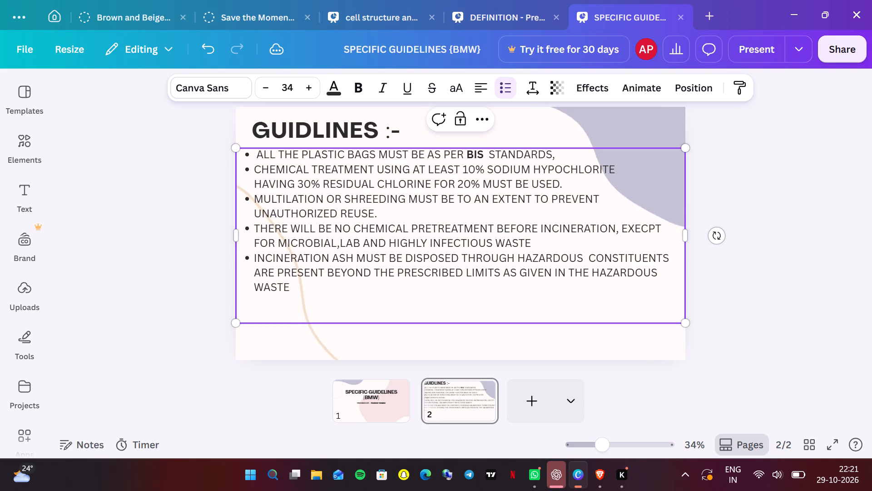
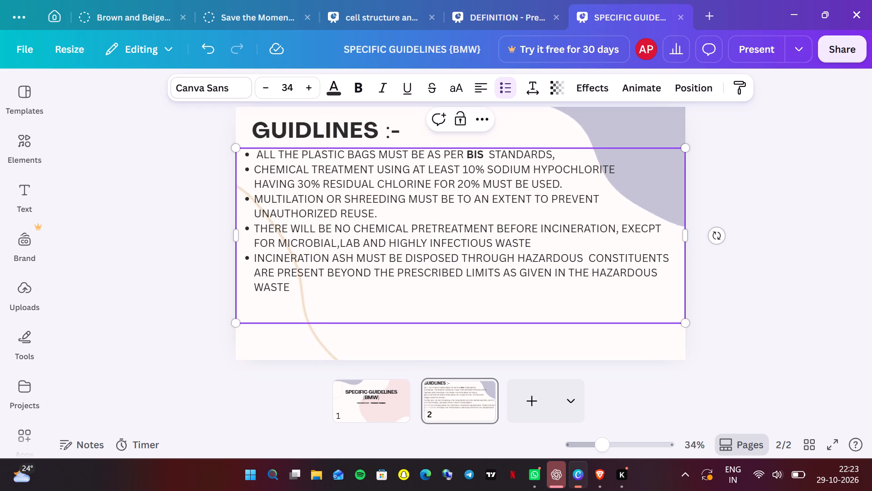
Insert "WASTE TREATMENT," in the fifth bullet between "DISPOSED THROUGH HAZARDOUS" and "CONSTITUENTS".
key(space)
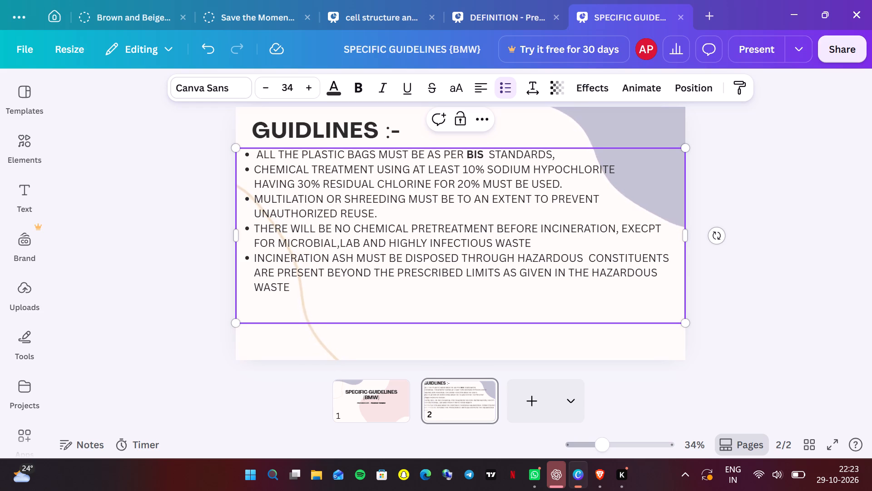
click(587, 256)
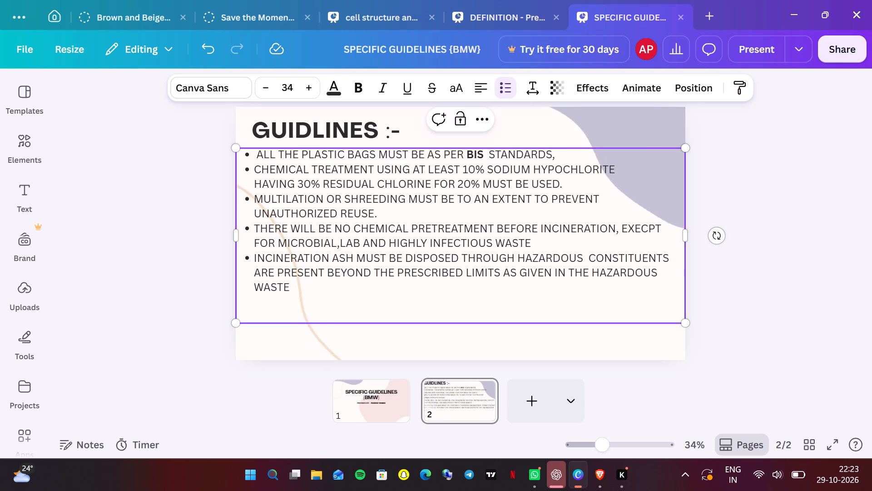
text(WAS)
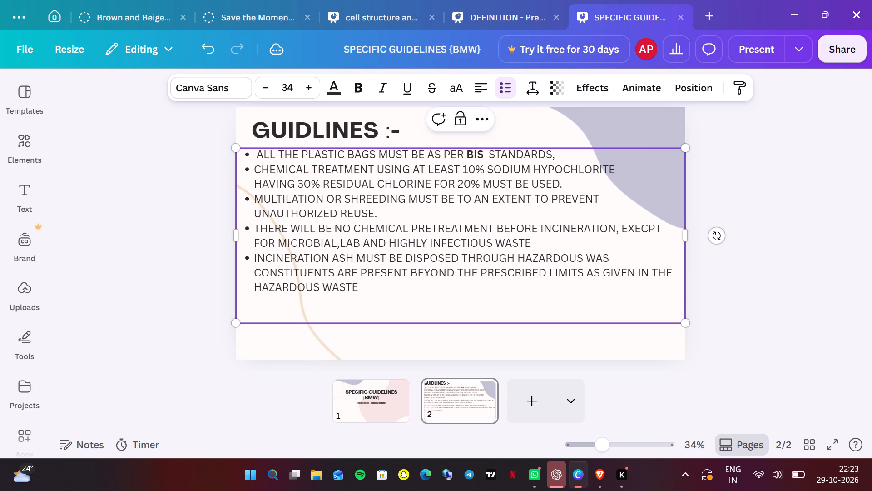
text(TE)
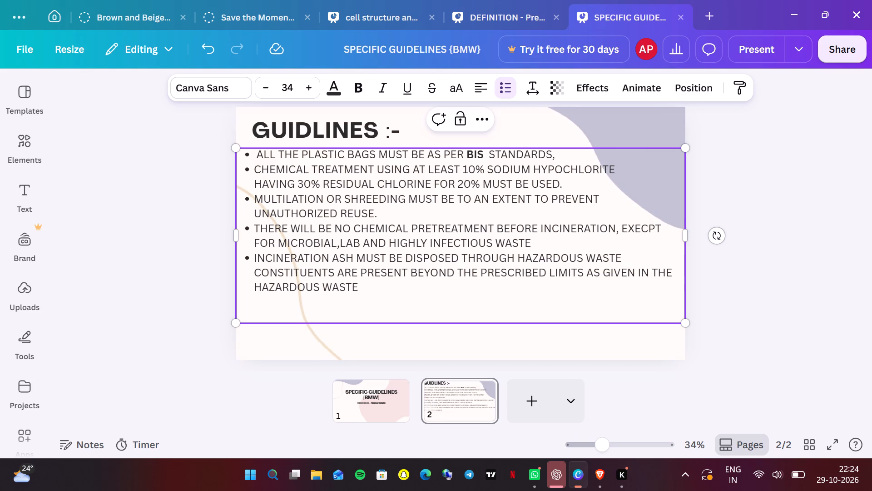
key(space)
text(TREATM)
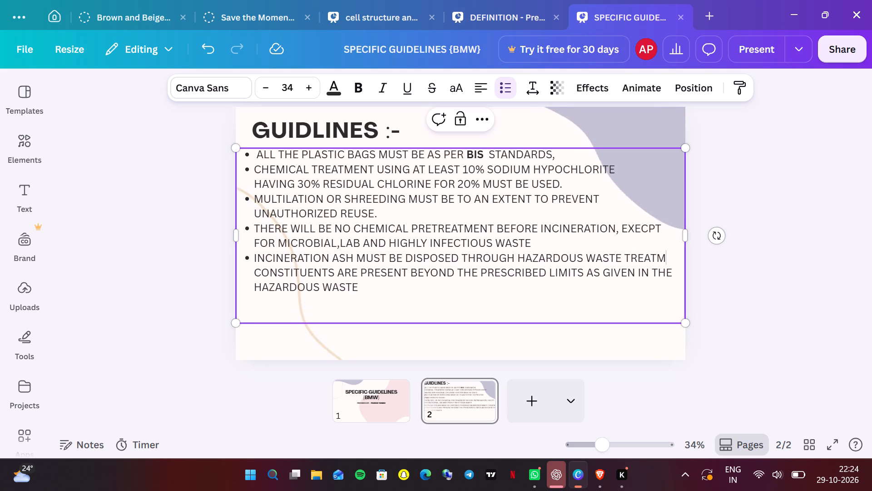
text(ENT)
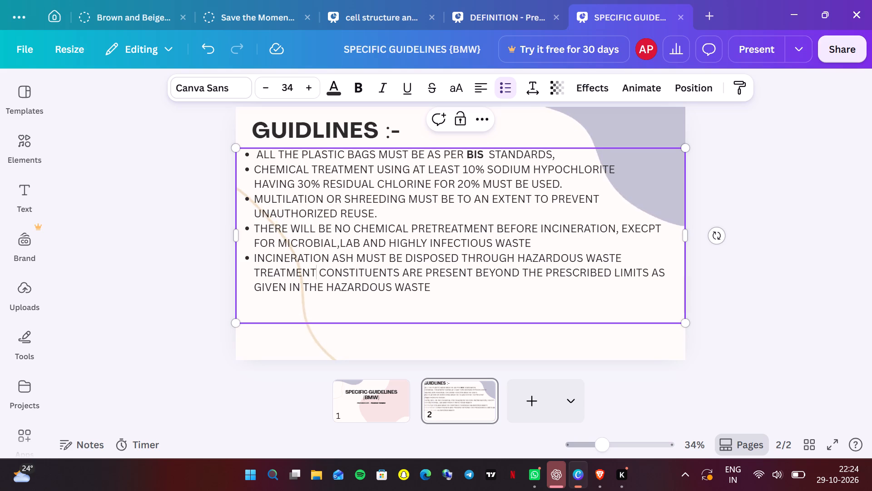
key(apostrophe)
key(BackSpace)
key(comma)
key(space)
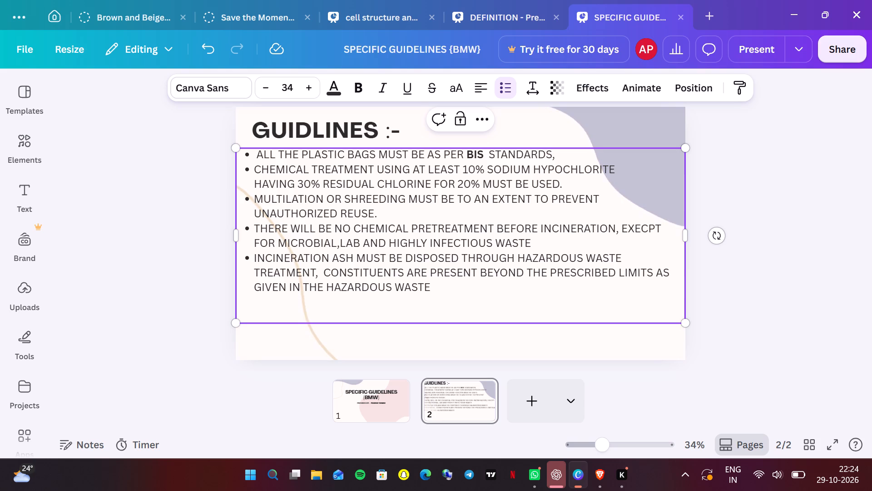
Add "STORAGE AND DISPOSAL FACILITY" after "WASTE TREATMENT," in the fifth bullet.
text(STORAGE)
key(space)
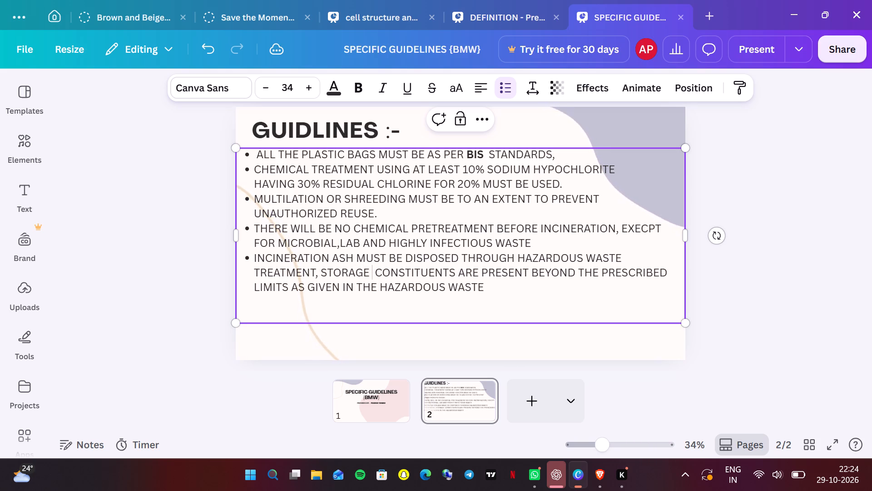
text(AND)
key(space)
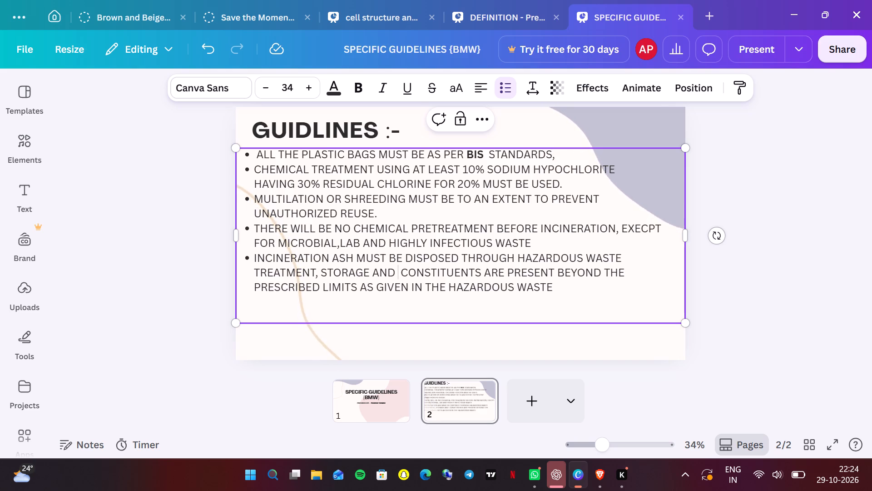
text(DIS)
text(POSA)
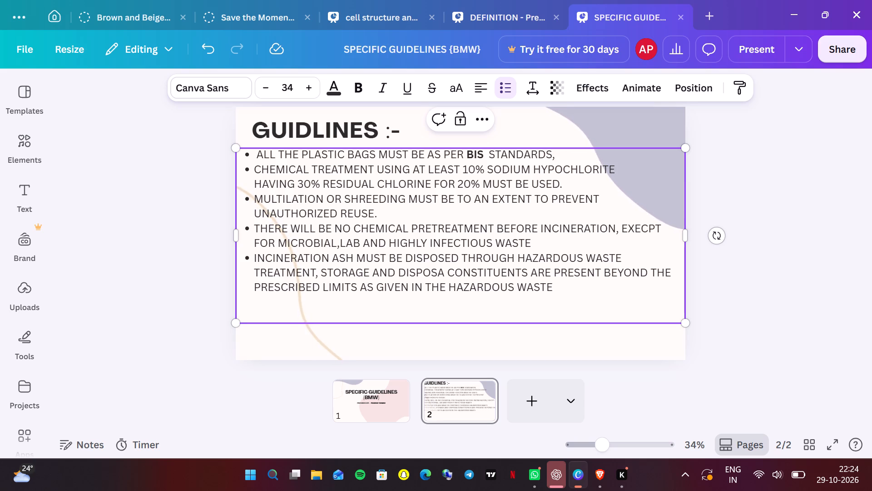
key(l)
key(space)
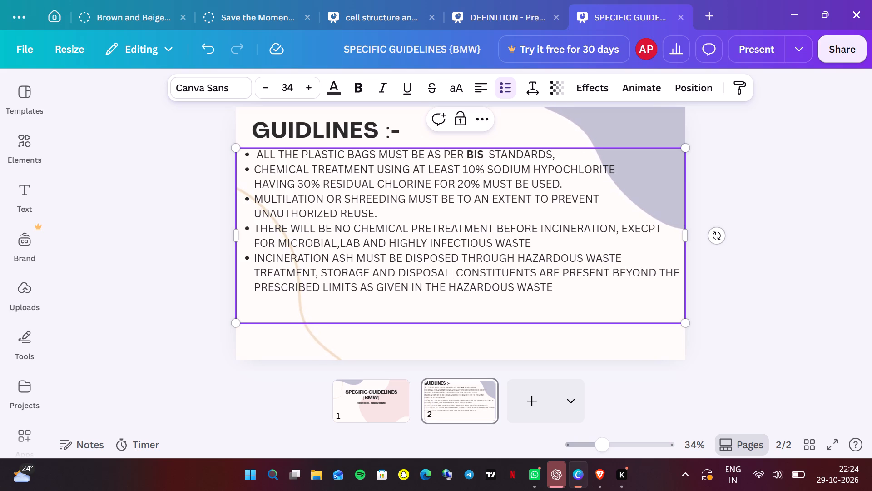
text(FACILITY)
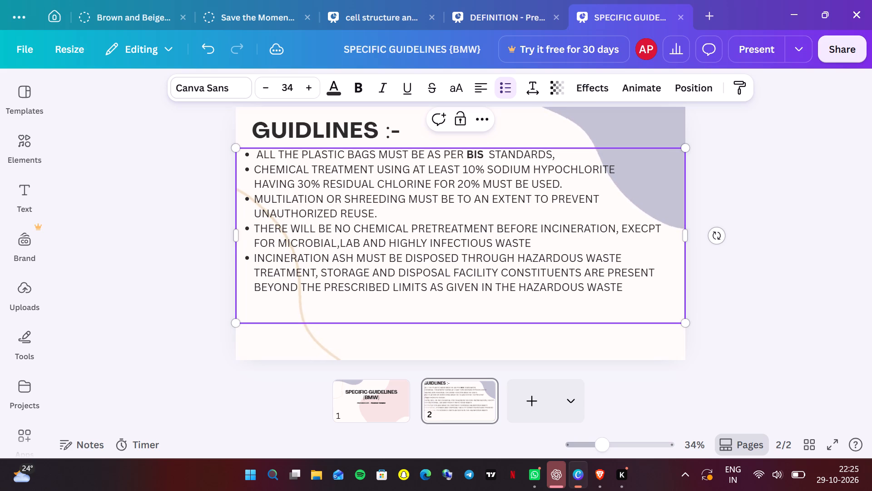
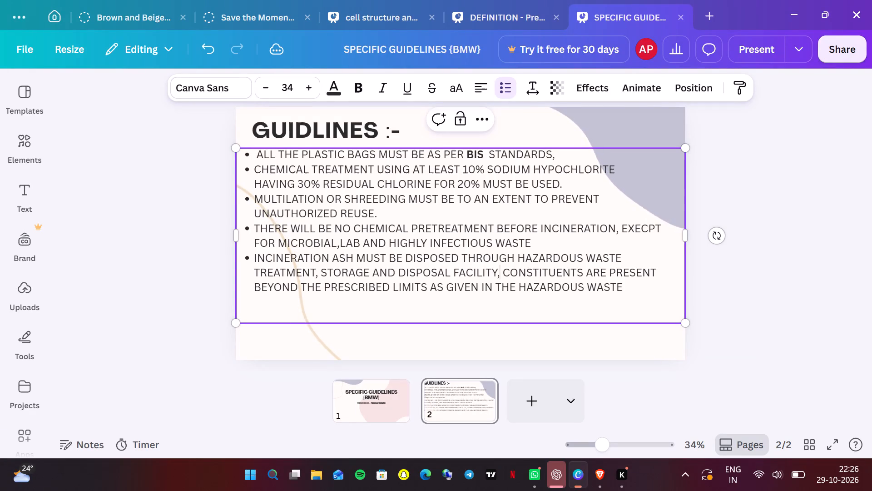
Insert "IF TOXIC OR HAZARDOUS" in the fifth bullet between "DISPOSAL FACILITY," and "CONSTITUENTS".
text(IF)
key(space)
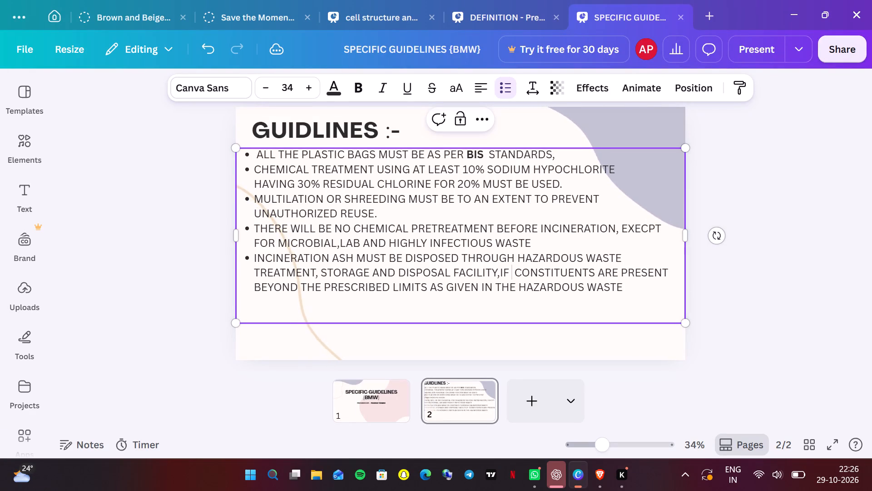
text(TOXIC)
key(space)
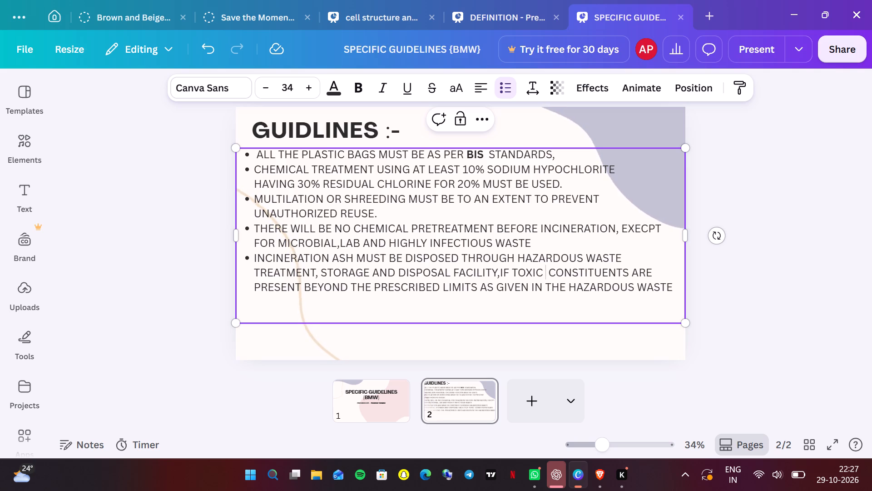
text(OR HAZARDOUS)
key(space)
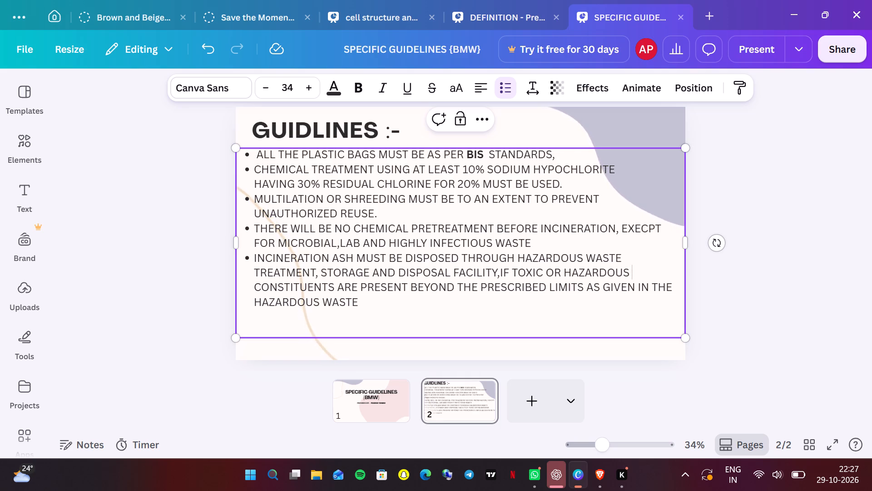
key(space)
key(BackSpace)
Complete the fifth bullet by adding "RULES, 2008." after "AS GIVEN IN THE HAZARDOUS WASTE".
click(359, 303)
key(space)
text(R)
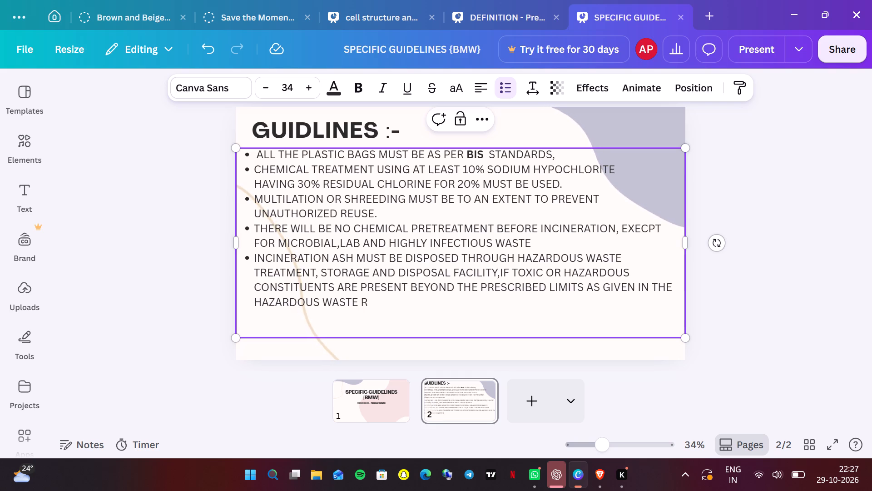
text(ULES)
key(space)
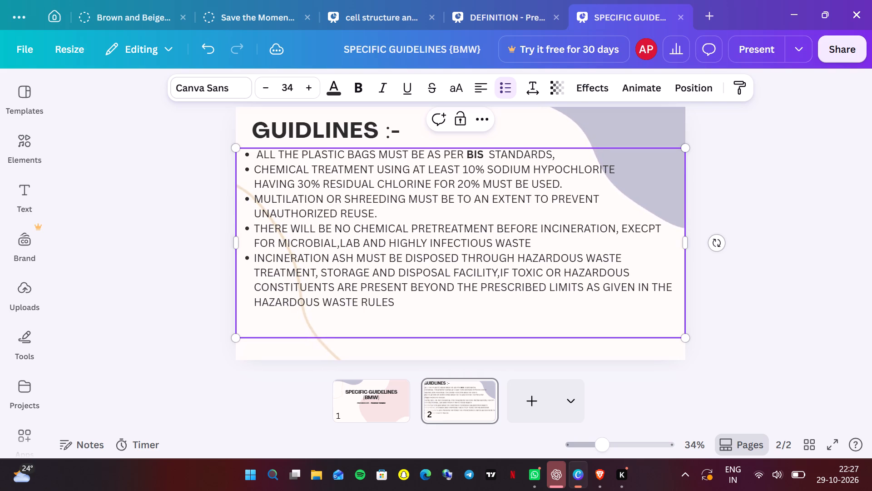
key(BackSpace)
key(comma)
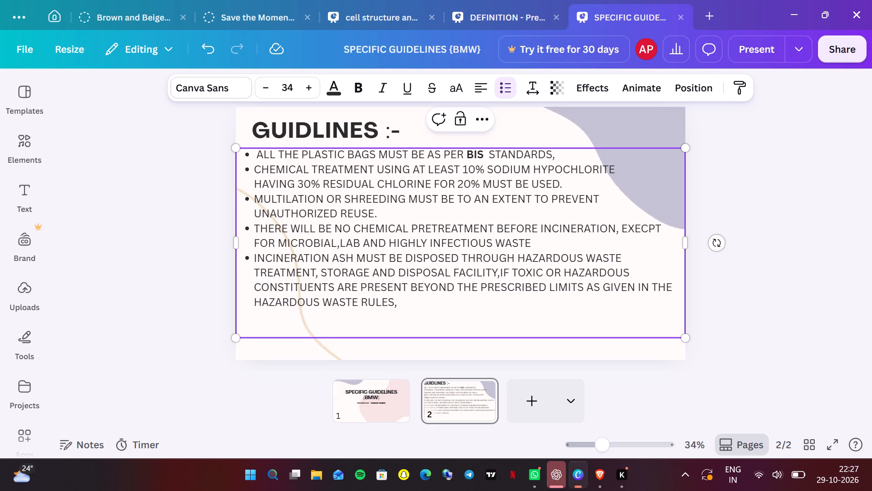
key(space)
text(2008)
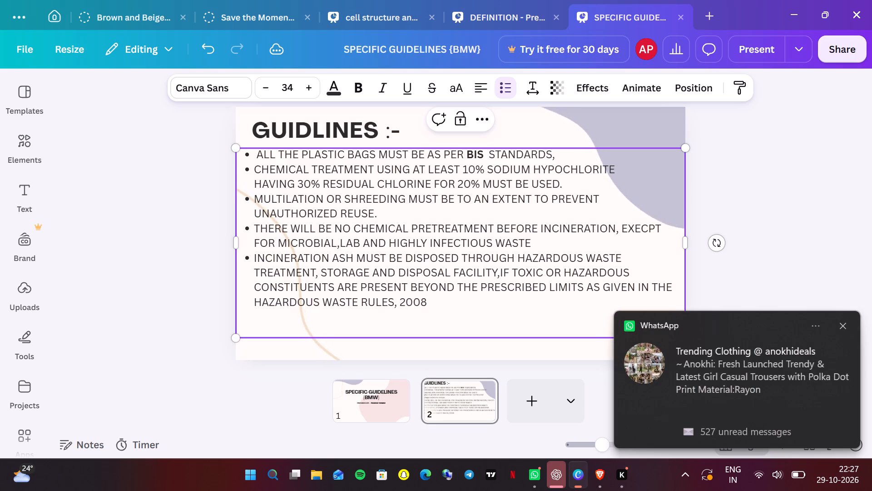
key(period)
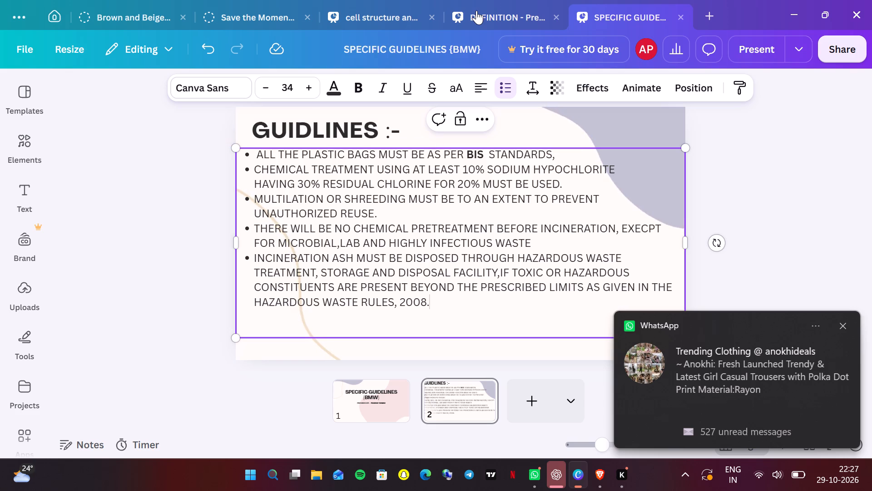
Switch to the DEFINITION presentation and look through its opening slides, starting from slide 1.
click(477, 11)
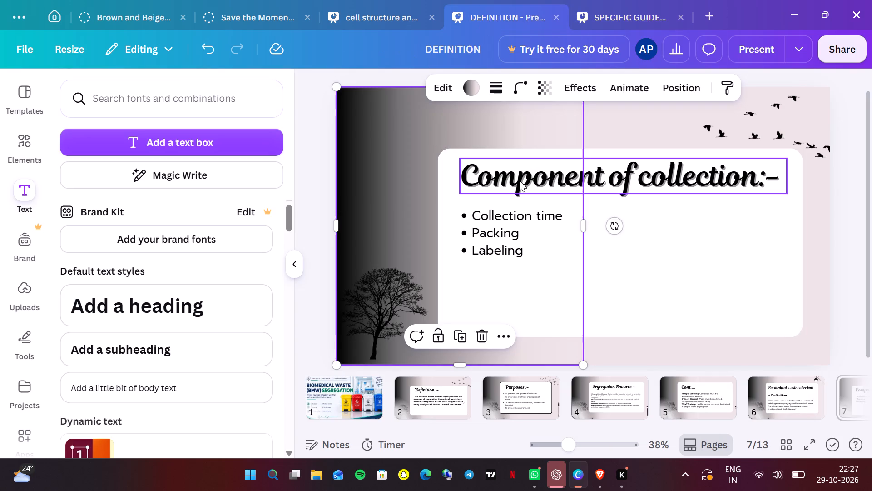
click(345, 391)
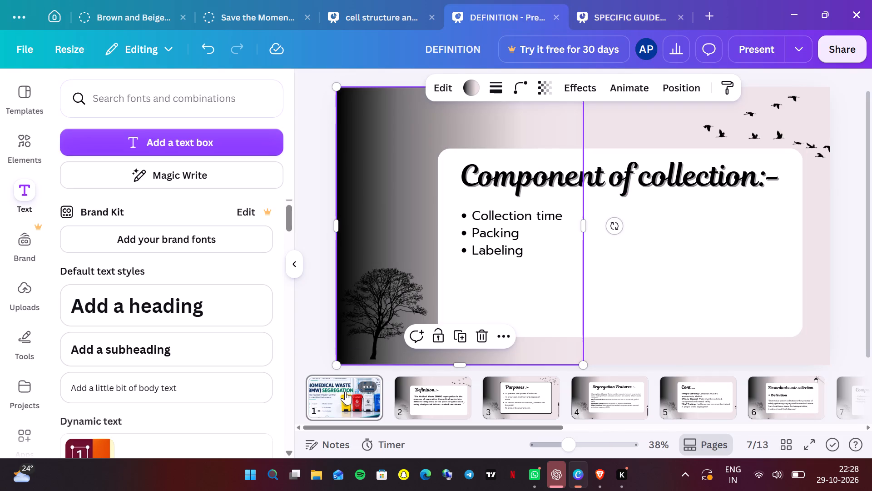
key(Right)
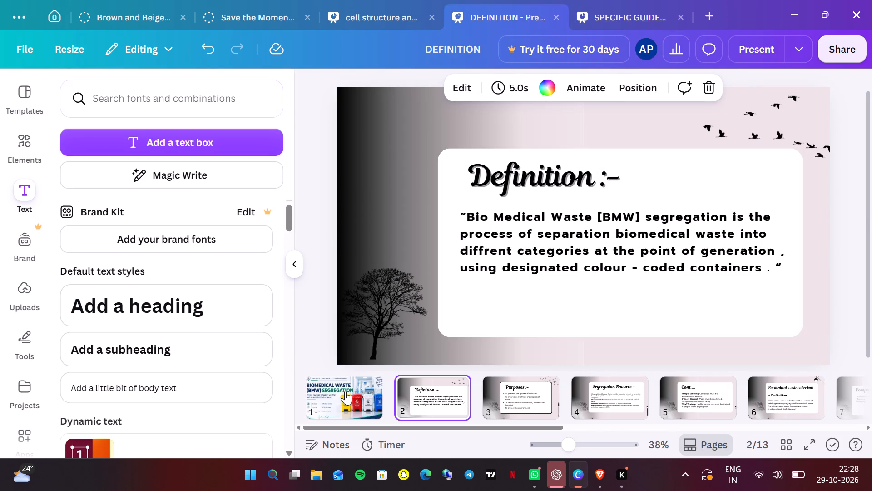
Look through the slides of the DEFINITION presentation, from the Definition slide to the closing Thank you slide.
key(Right)
key(Right)
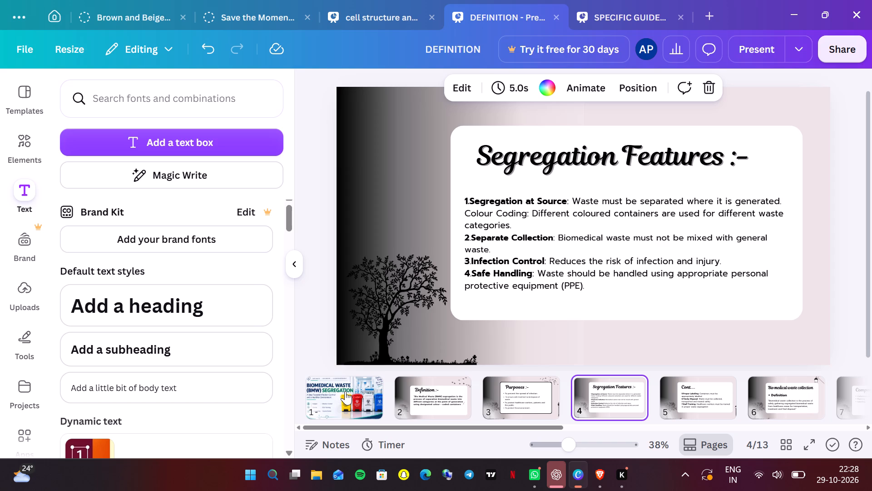
key(Right)
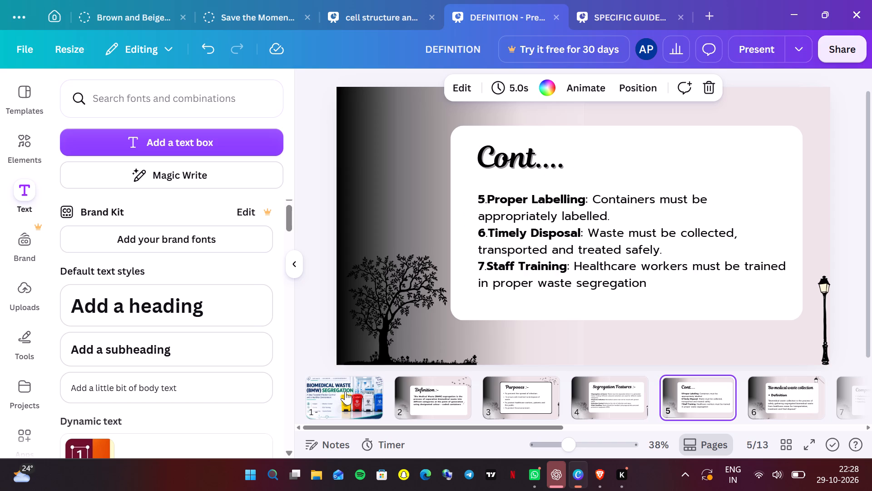
key(Right)
key(Right)
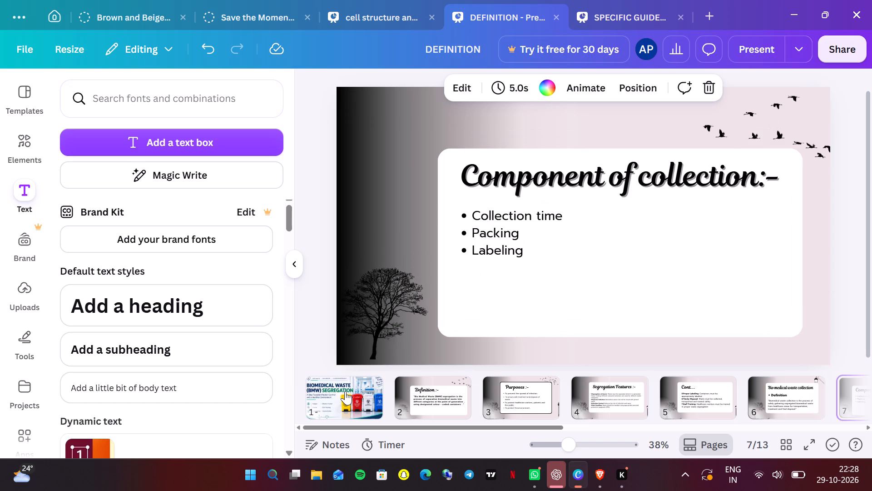
key(Right)
key(Right)
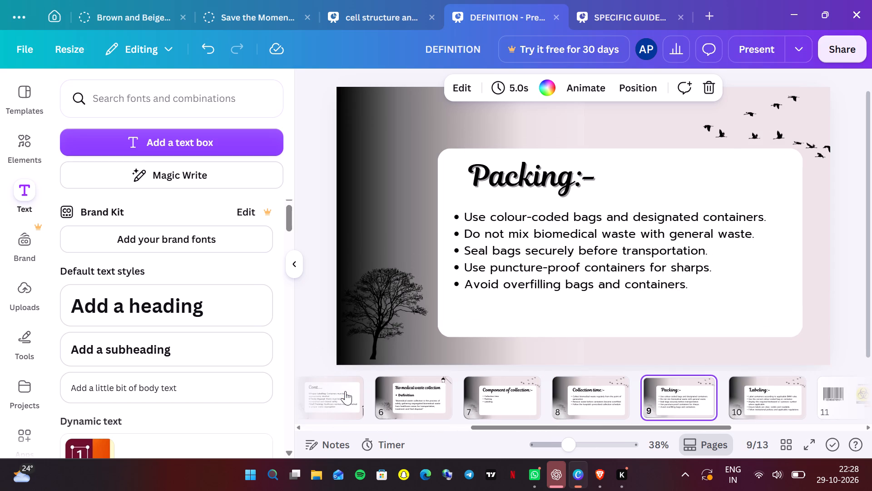
key(Right)
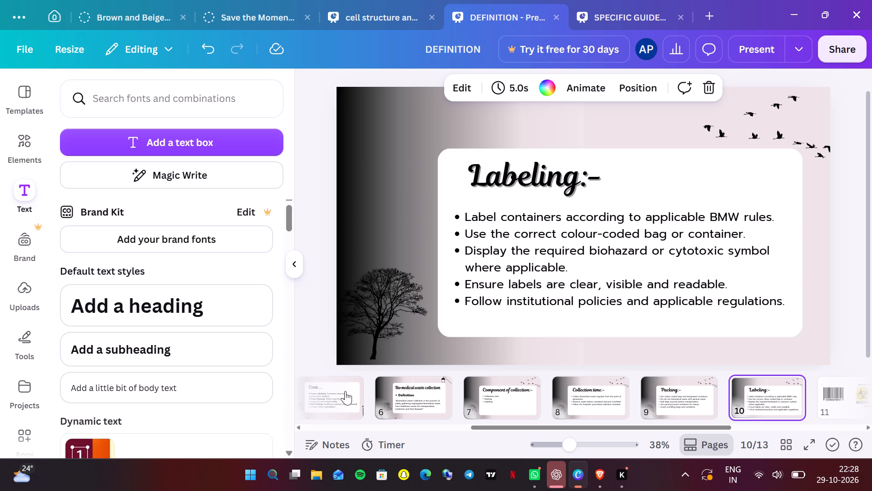
key(Right)
key(Right)
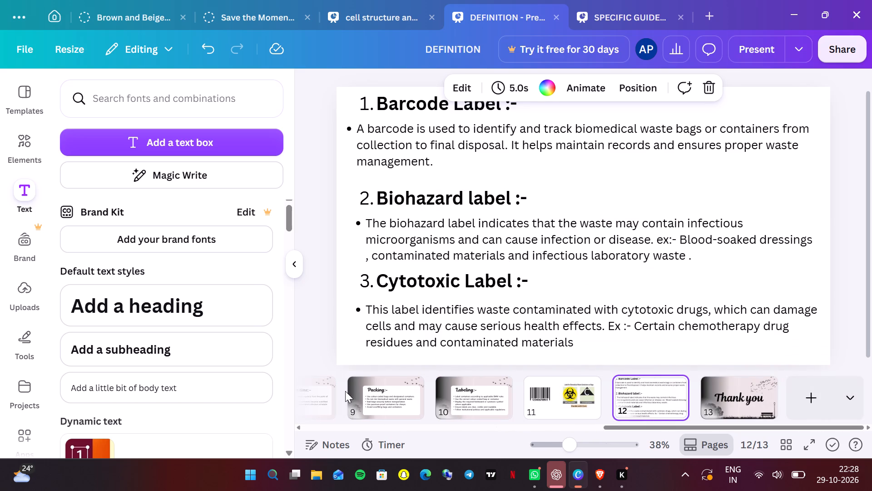
key(Right)
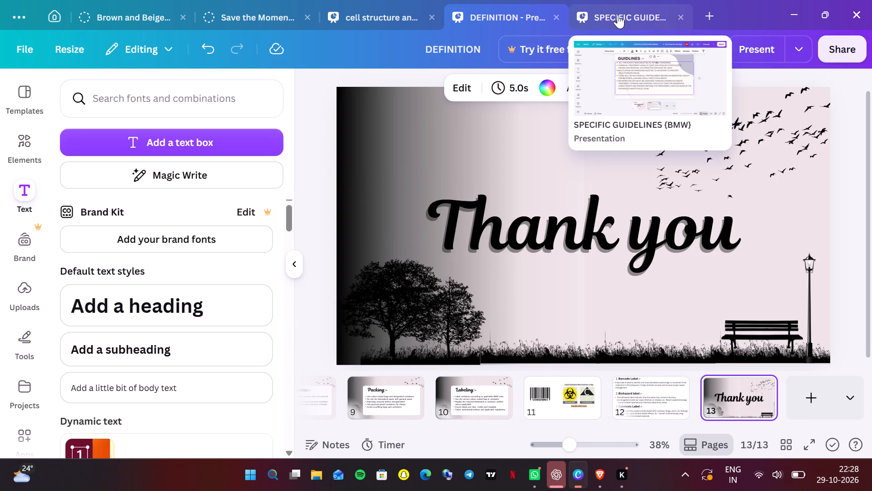
Return to the SPECIFIC GUIDELINES {BMW} presentation and start a sixth bullet on slide 2 with "DEAD FETUS BELOW".
click(618, 15)
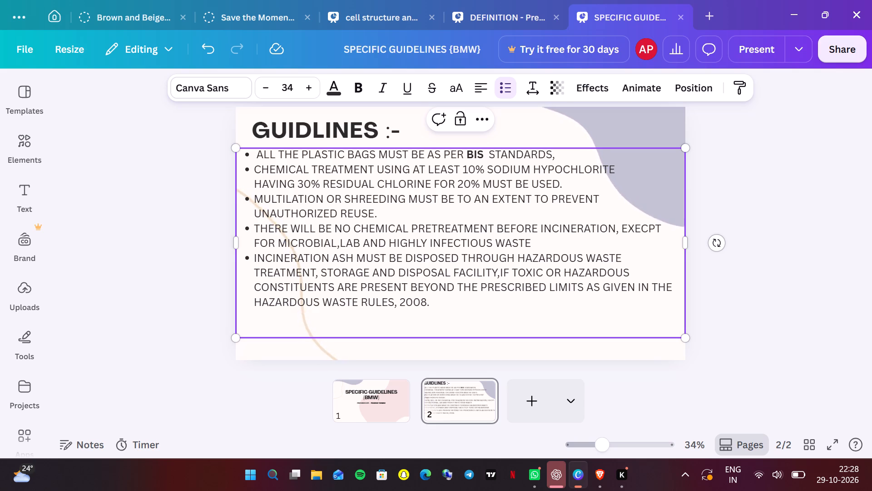
key(Return)
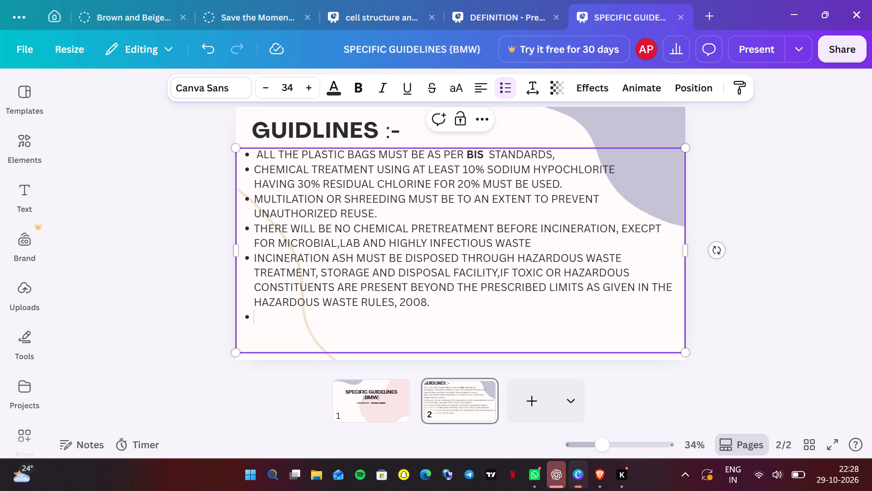
key(d)
text(EAD)
key(space)
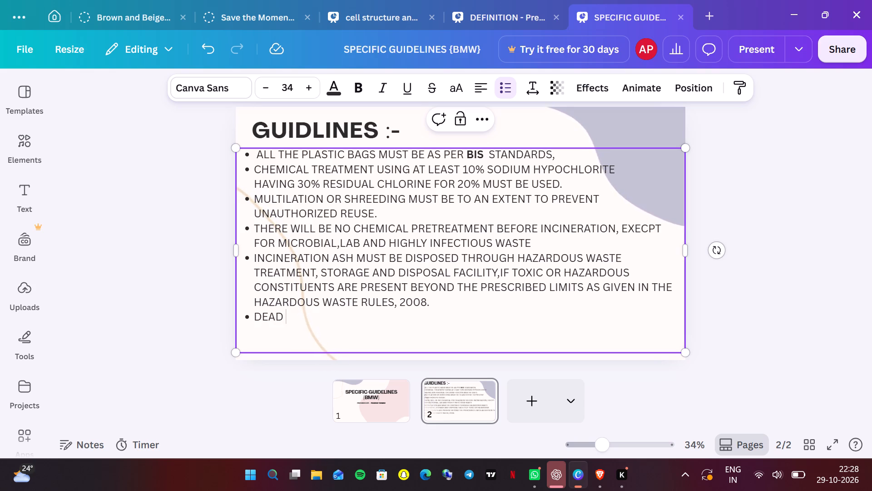
text(FETUS)
key(space)
text(BE)
text(LOW)
key(space)
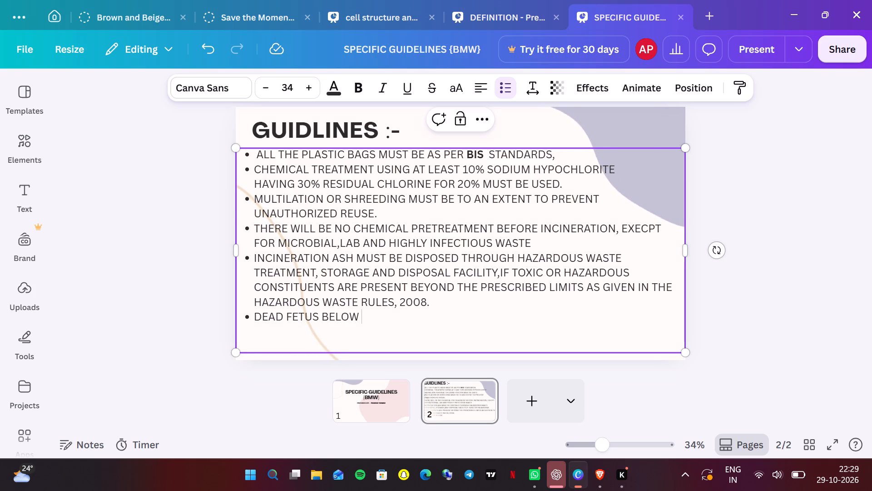
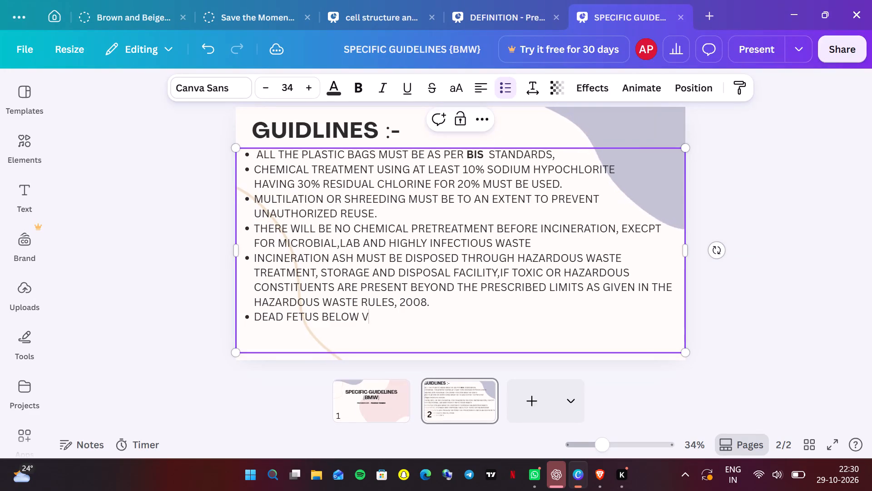
Complete the word "VIABILITY" in the sixth bullet and continue it with "PERIOD CAN BE CONSIDERED AS HUMAN ANATOMICAL".
text(IABILITY)
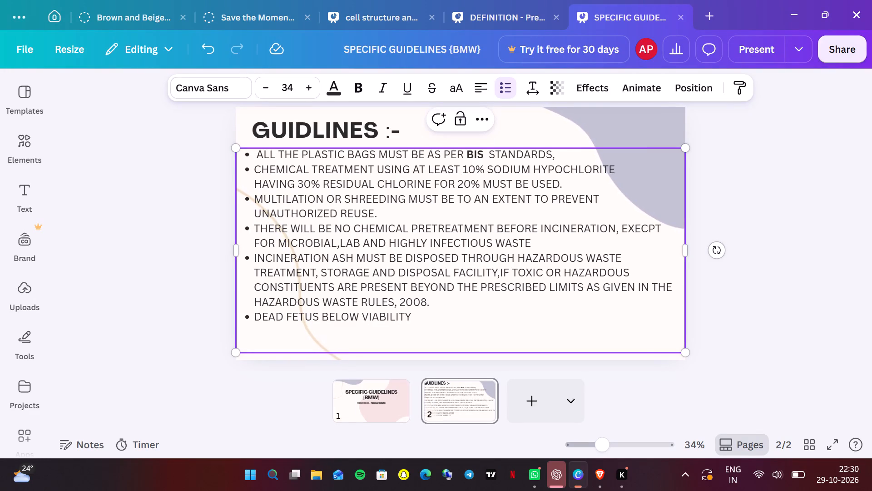
key(space)
text(PERIOD)
key(space)
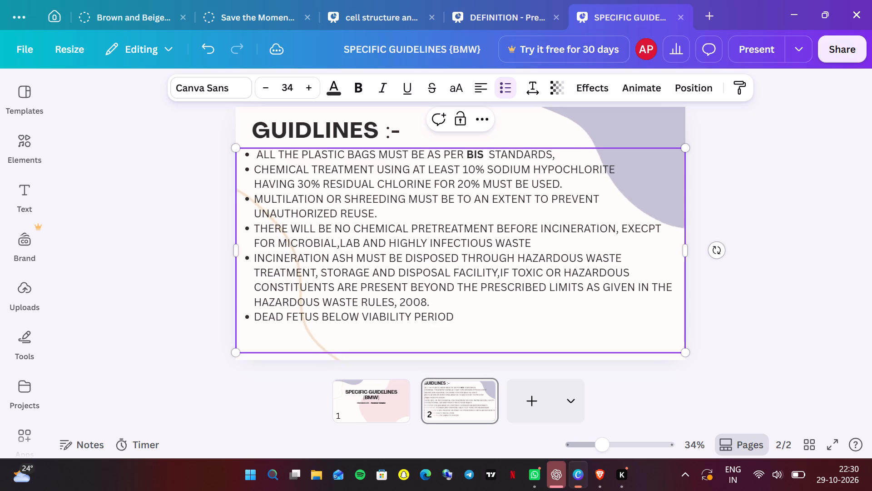
text(CAN BE)
key(space)
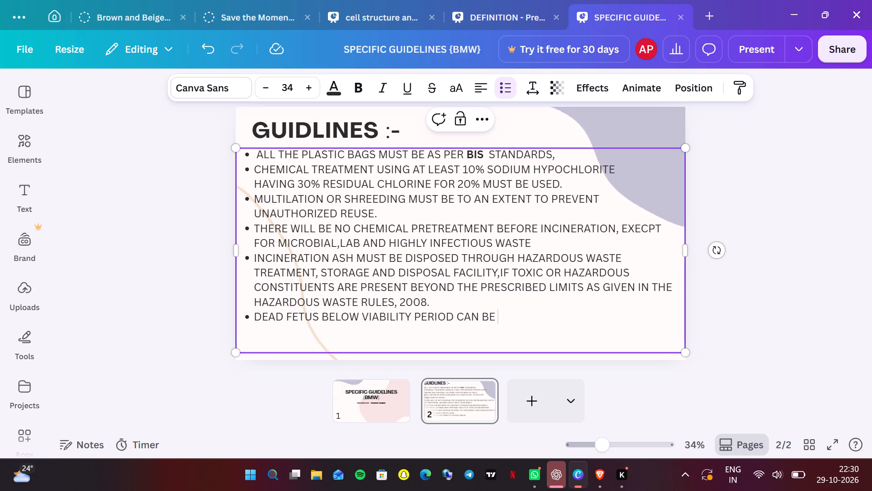
text(CONSIDERED)
key(space)
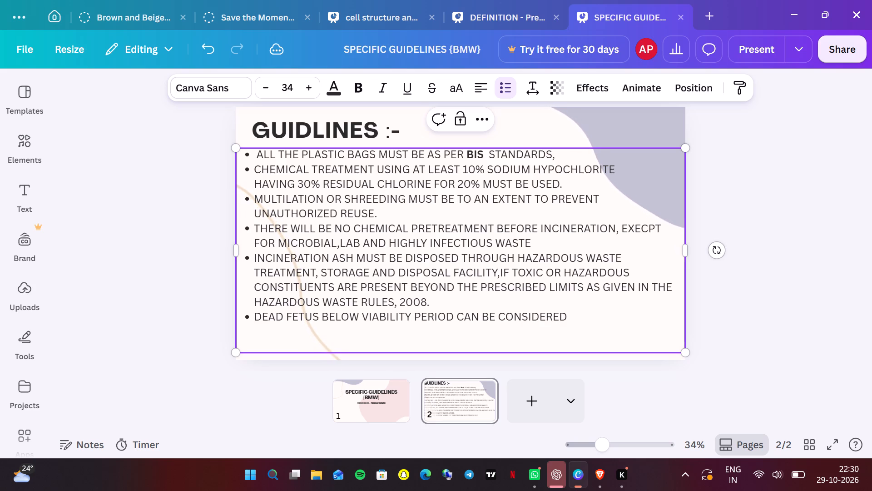
text(AS HUMAN)
key(space)
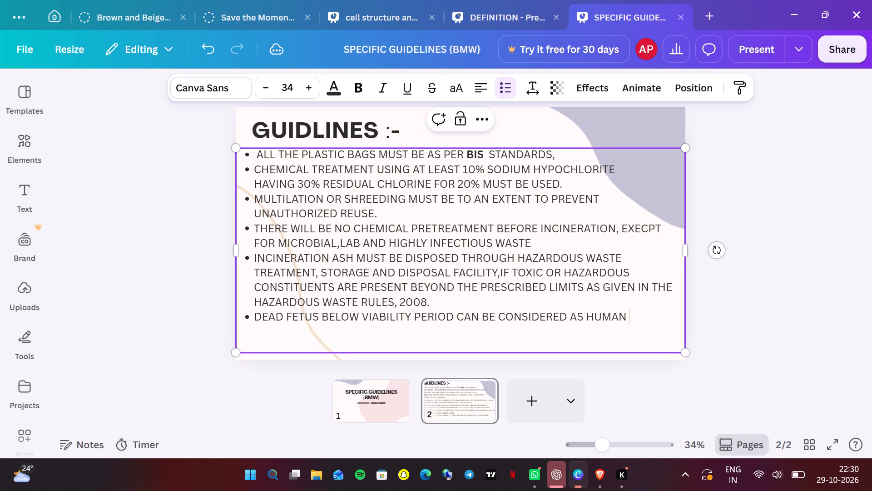
text(ANATOMICAL)
key(space)
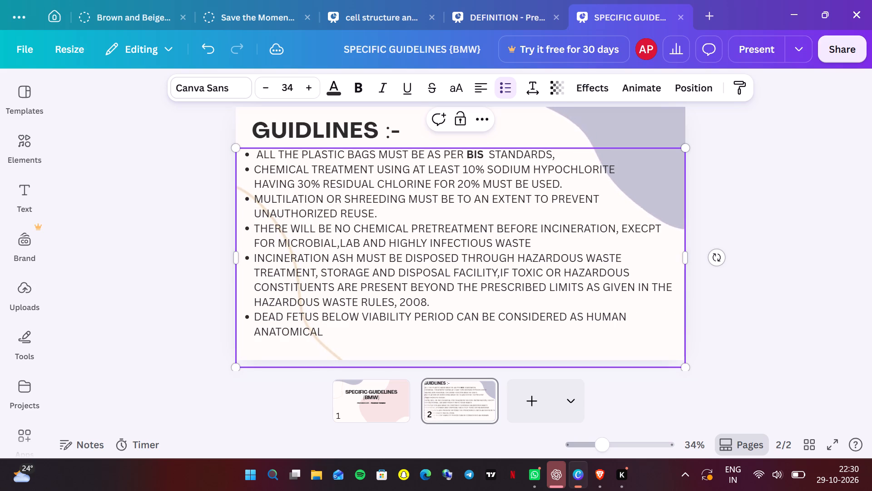
Continue the sixth bullet with "WASTE WHICH SHOULD BE HANDED OVER".
text(WASTE WHIV)
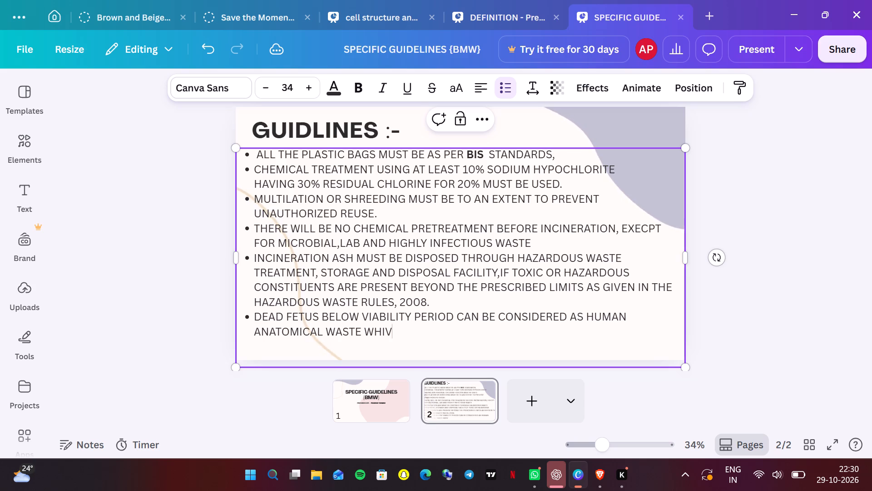
key(BackSpace)
text(CH)
key(space)
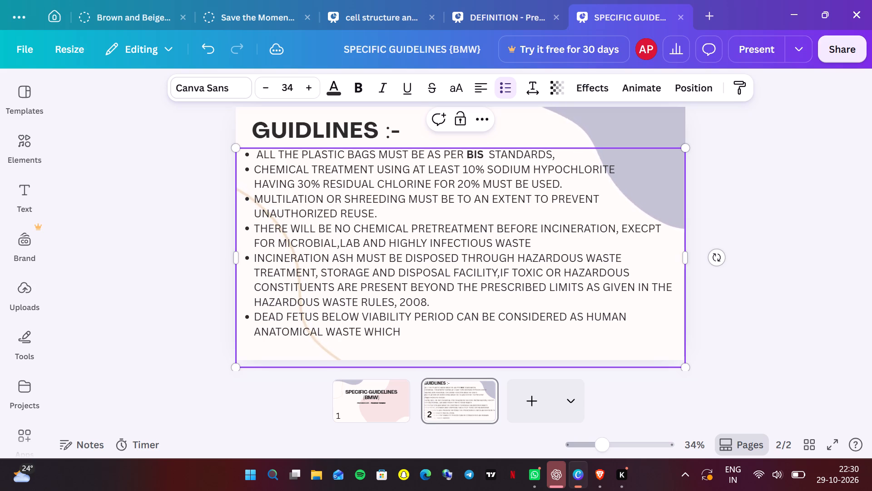
text(SHOULD)
key(space)
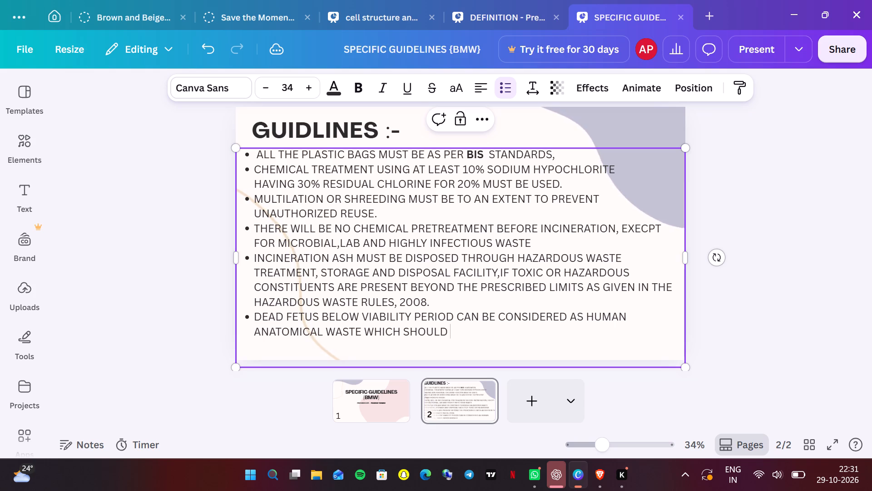
text(BE)
key(space)
text(HANDED)
key(space)
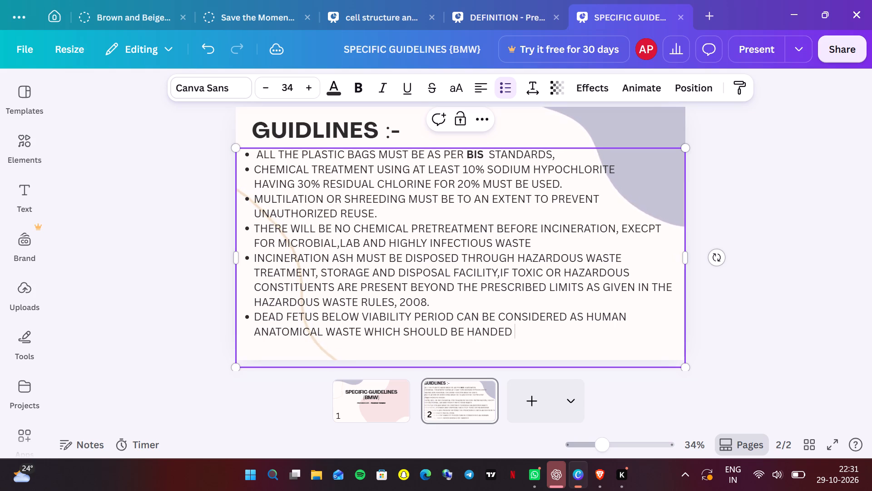
text(OVER)
key(space)
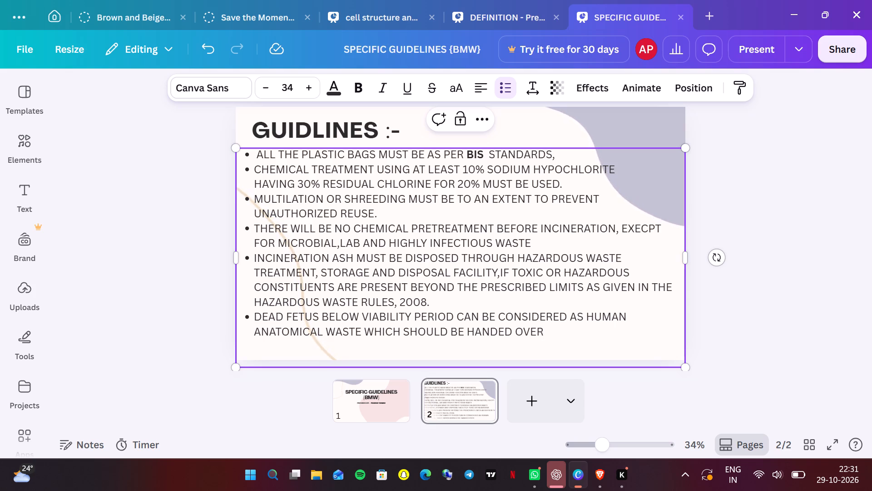
Extend the sixth bullet with "TO THE OPERATOR OF COMMON BMW".
text(TO THE)
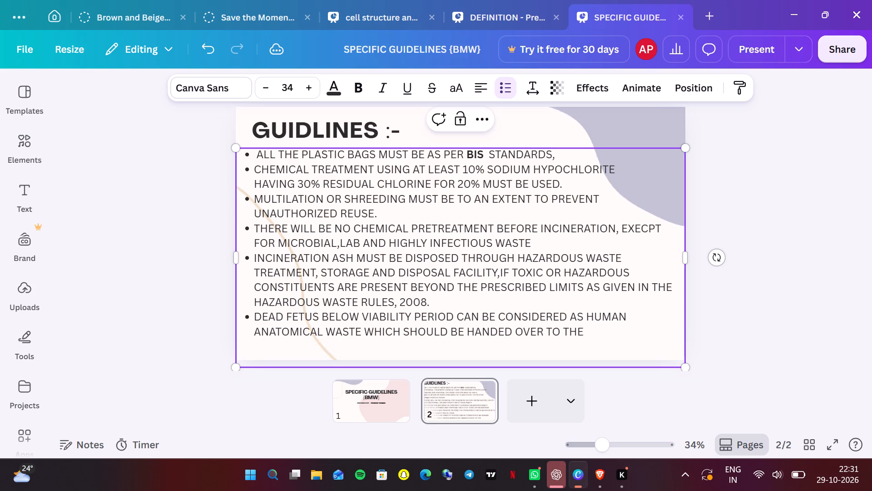
key(space)
text(OPE)
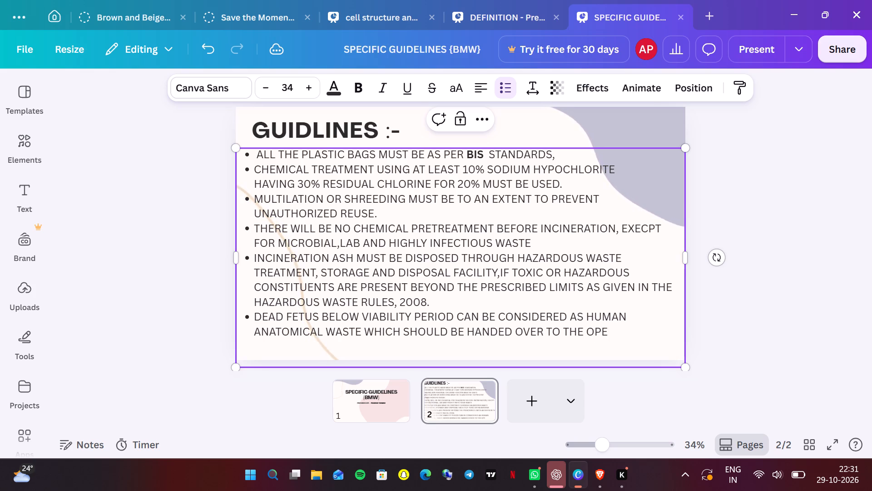
text(RATOR)
key(space)
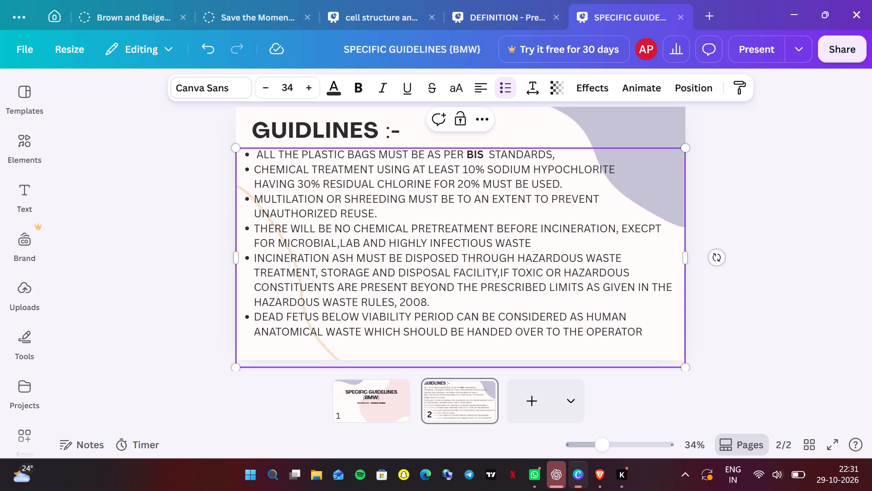
key(f)
key(BackSpace)
text(OF)
key(space)
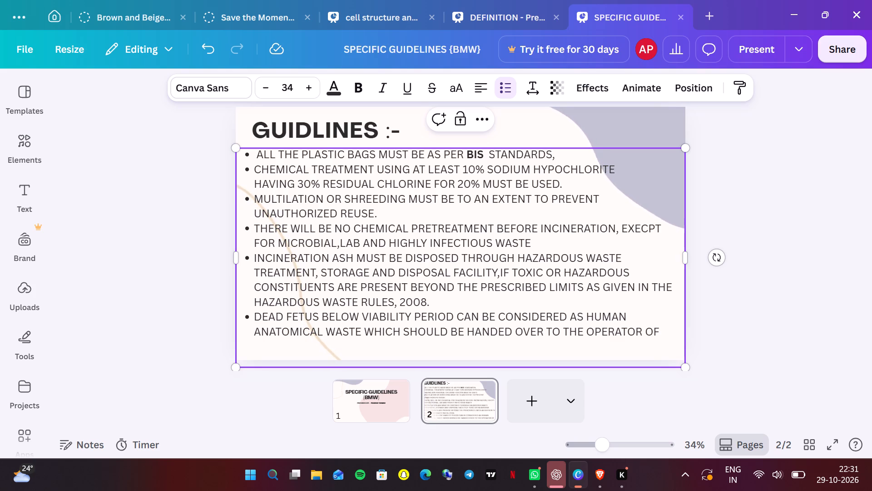
text(COMMON)
key(space)
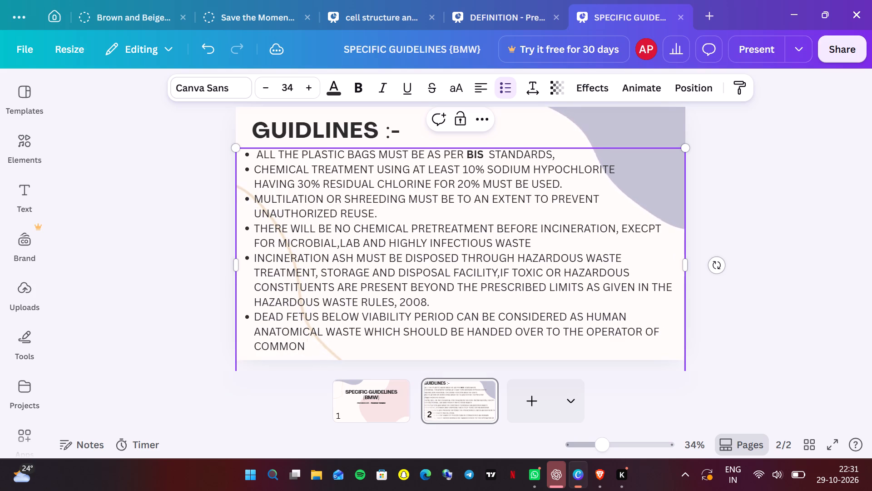
text(BM)
key(w)
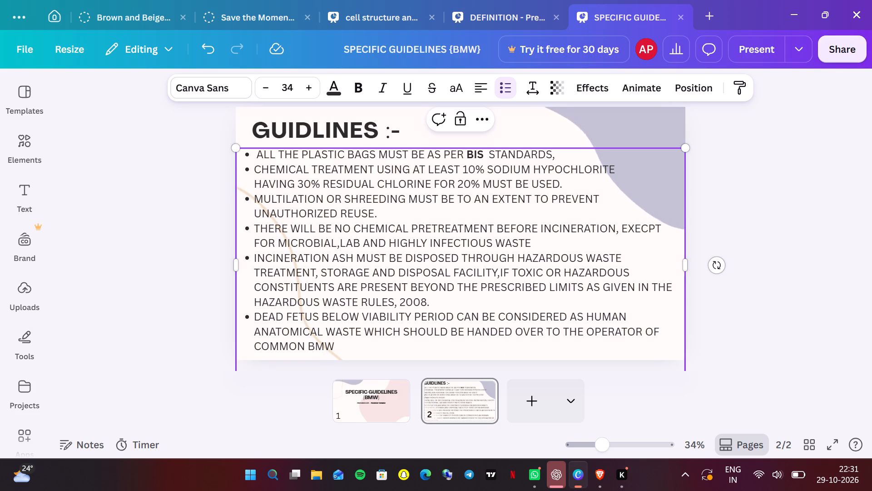
Make the word "BMW" at the end of the sixth bullet bold.
drag(305, 344, 311, 346)
drag(311, 346, 334, 344)
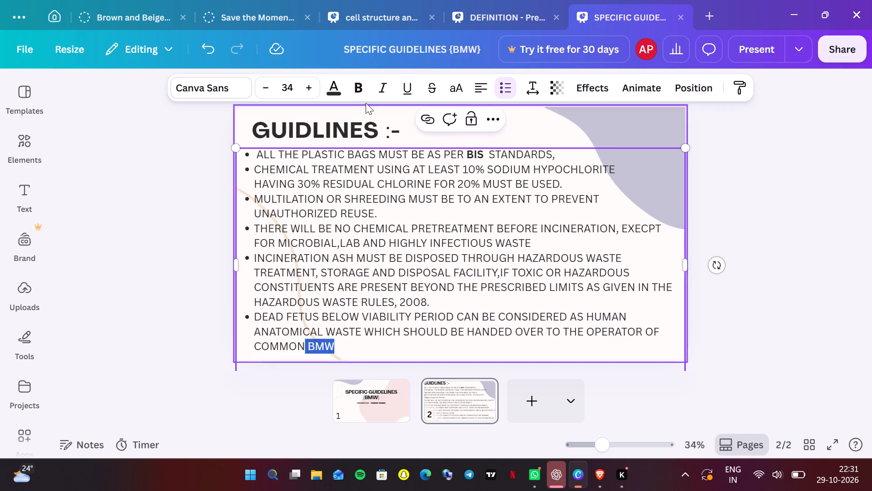
click(355, 91)
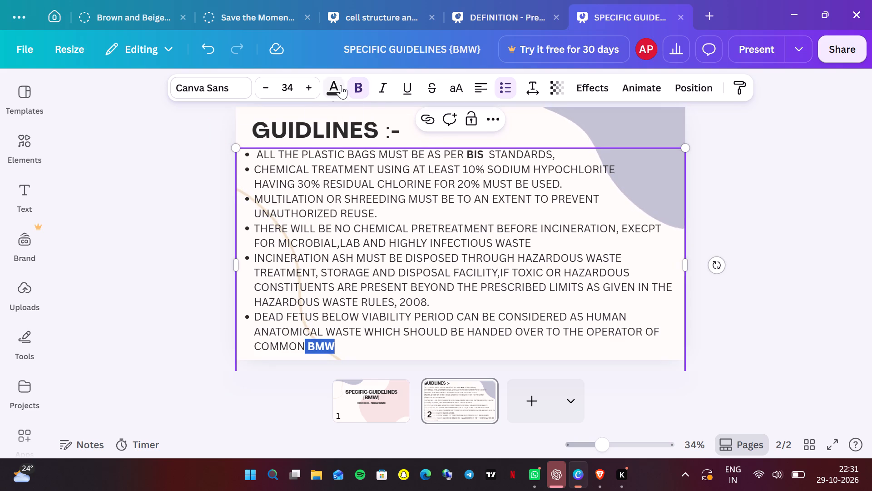
Continue the sixth bullet after "BMW" with "TREATMENT AND DISPOSAL FACILITY" in regular weight.
click(352, 345)
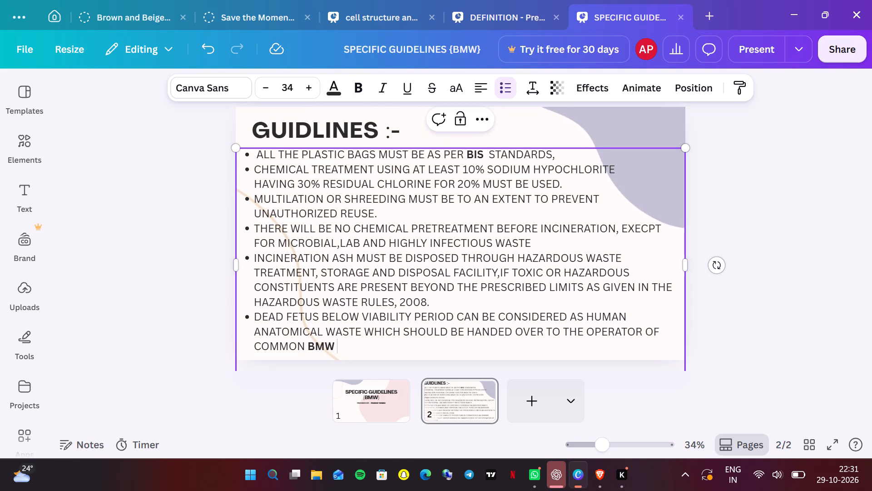
key(space)
key(BackSpace)
text(TREATMENT)
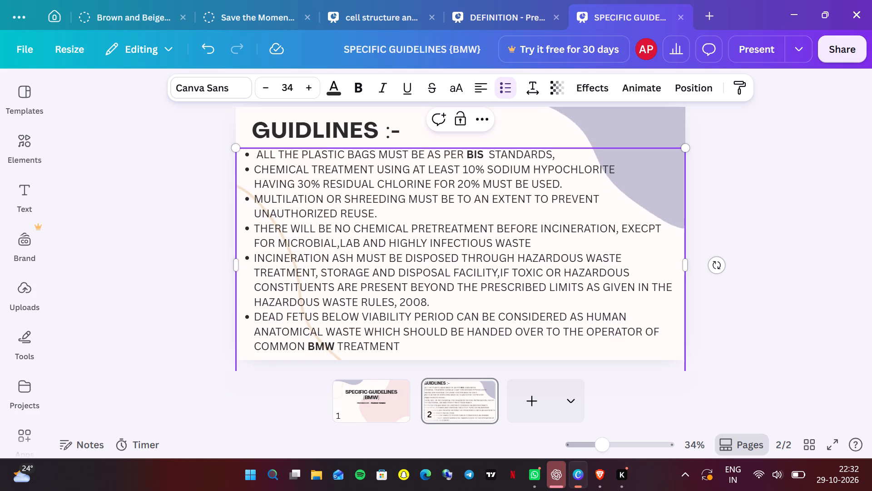
text(AN)
key(BackSpace)
key(BackSpace)
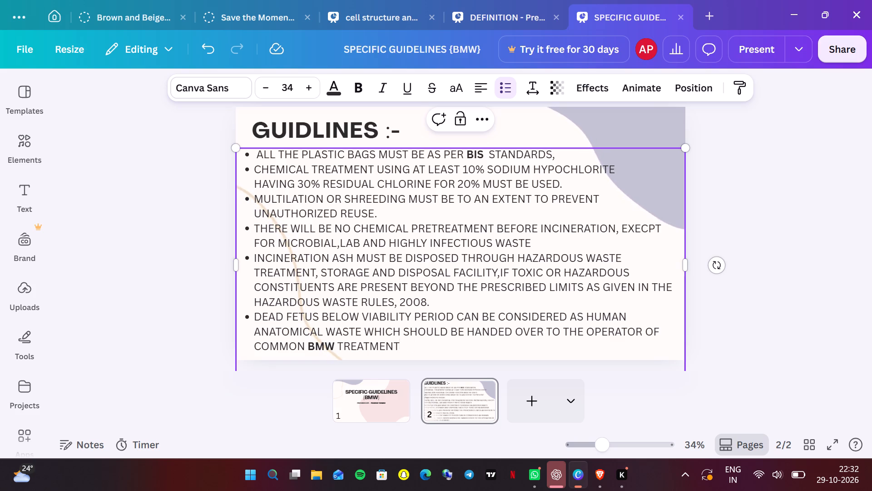
key(space)
text(AND DISPOSAL)
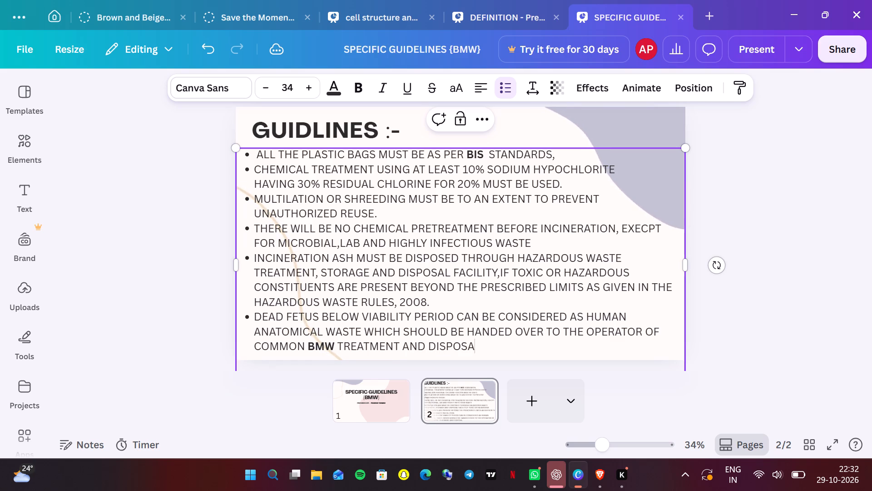
key(space)
text(FS)
key(BackSpace)
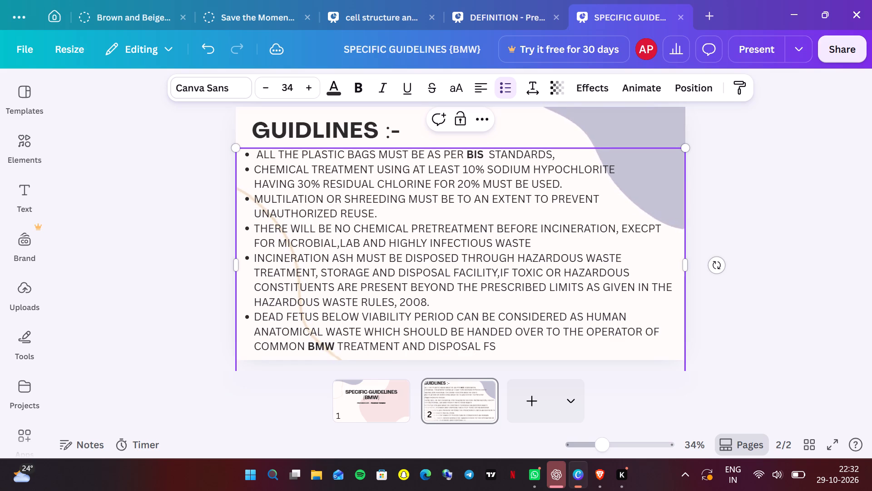
text(ACILITY)
key(space)
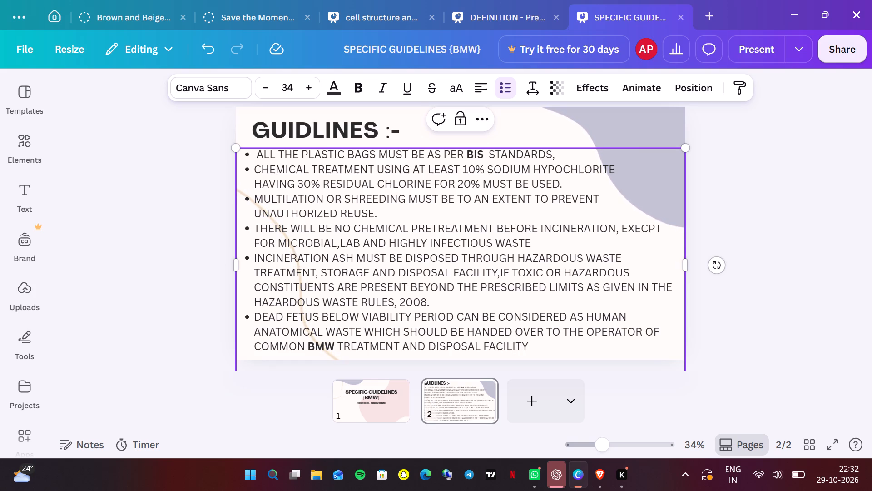
Continue the sixth bullet on slide 2 with "IN YELLOW BAG WITH A COPY OF THE".
text(IN)
key(space)
text(YELLOW)
key(space)
text(BAG)
key(space)
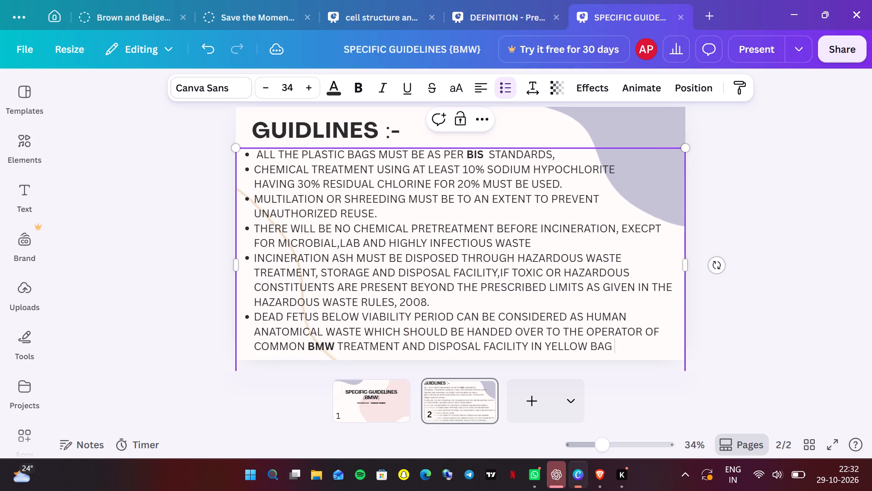
text(WITH)
key(space)
text(A COPU)
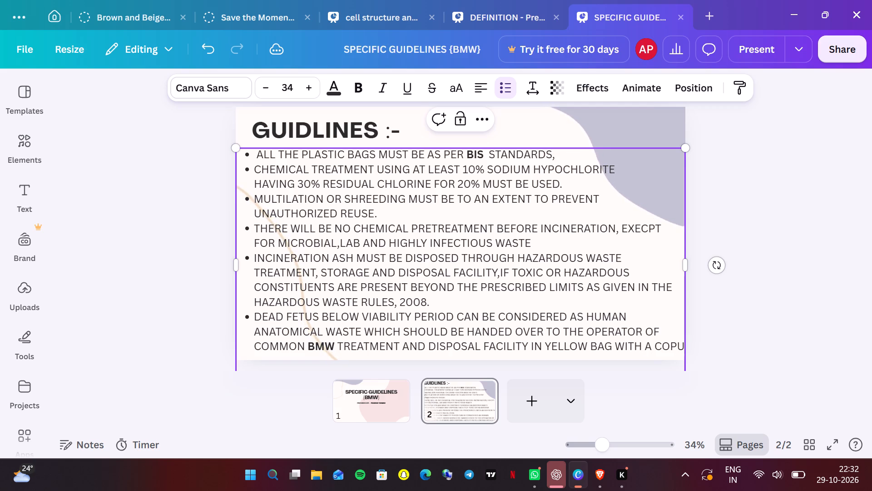
key(BackSpace)
text(Y)
key(space)
text(OF THE)
key(space)
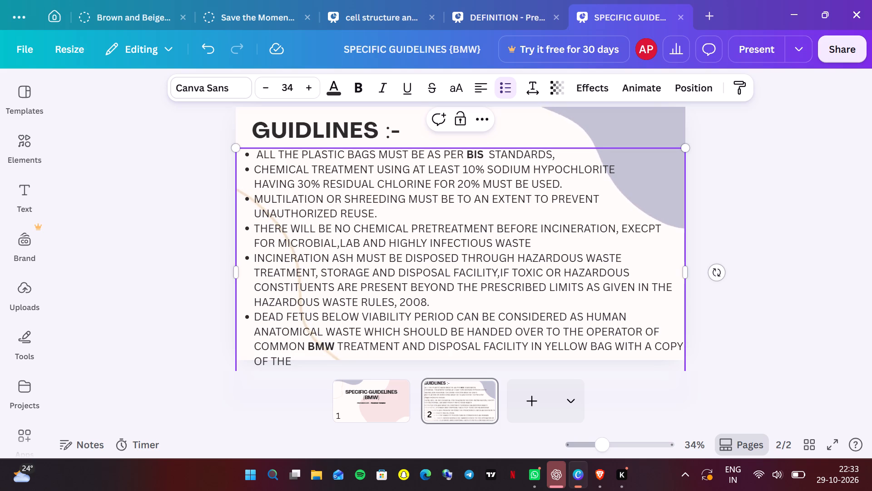
Extend the sixth bullet with "OFFICIAL MEDICAL TERMINATION".
key(o)
text(FFICIAL)
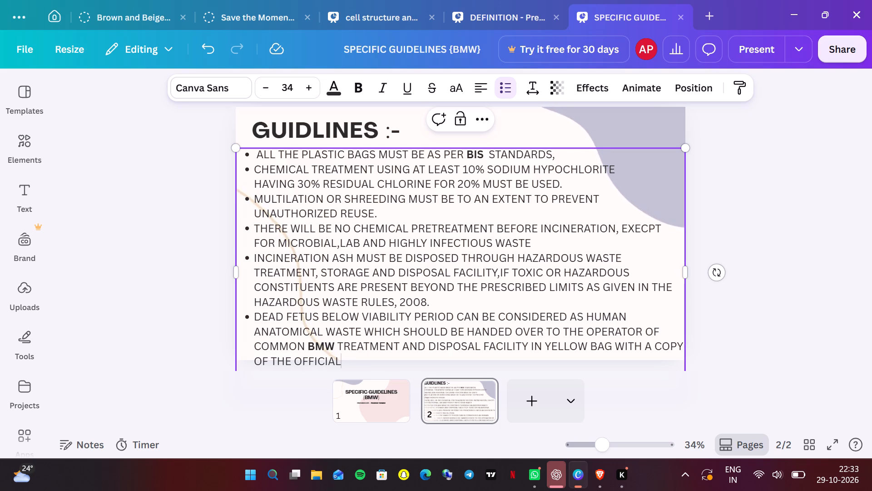
key(space)
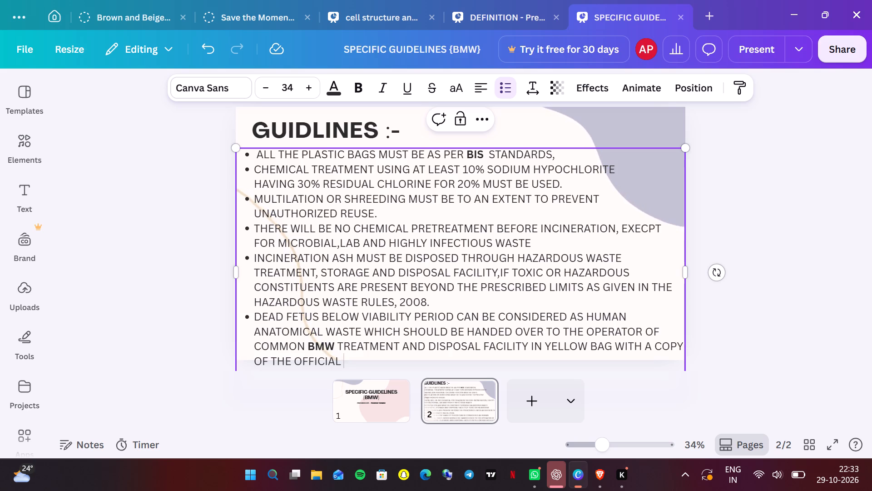
text(MEDICAL)
key(space)
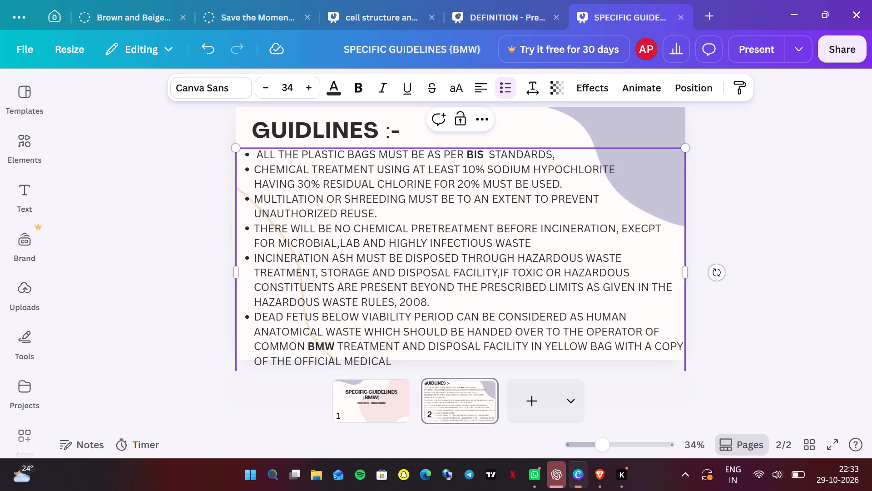
text(TERMINATION)
key(space)
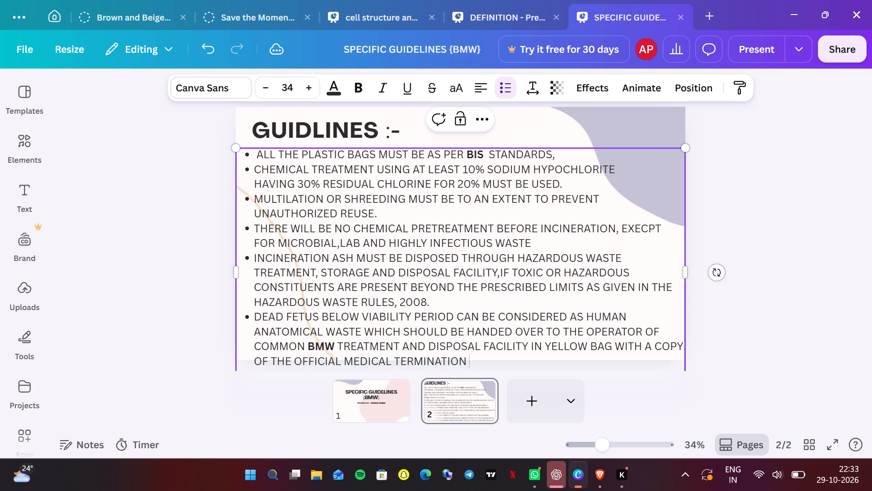
Continue the sixth bullet with "OF PREGNANCY CERTIFICATE".
text(OF PT)
key(BackSpace)
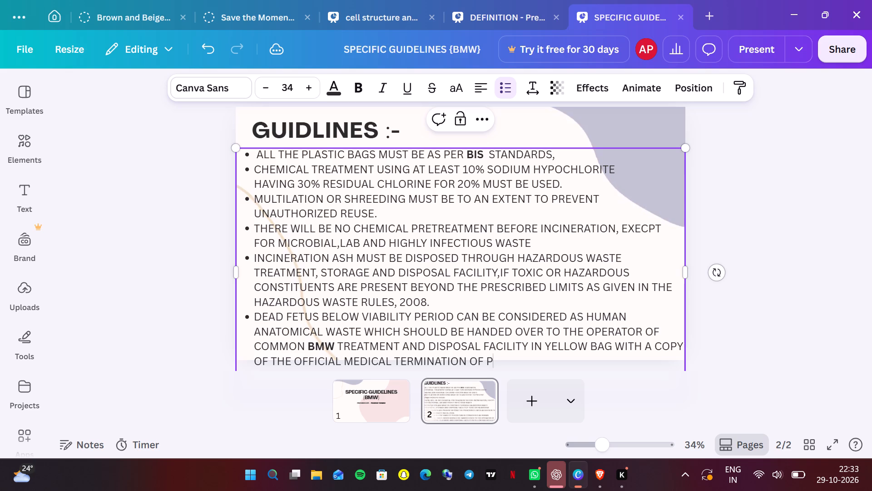
text(REG)
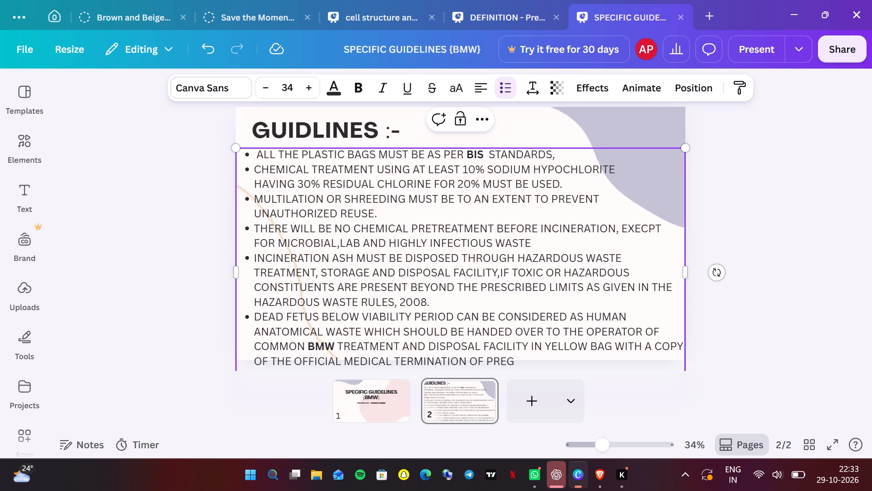
text(NANCY CER)
text(IT)
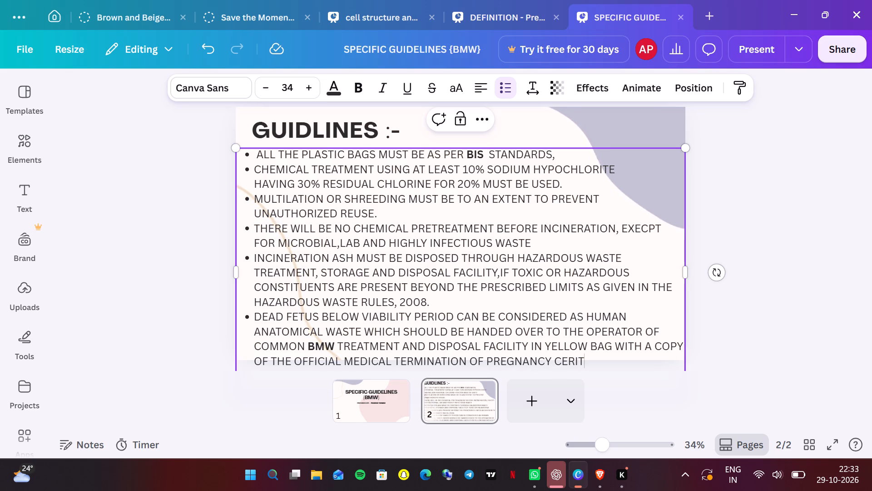
key(BackSpace)
key(BackSpace)
text(TIFICATE)
key(space)
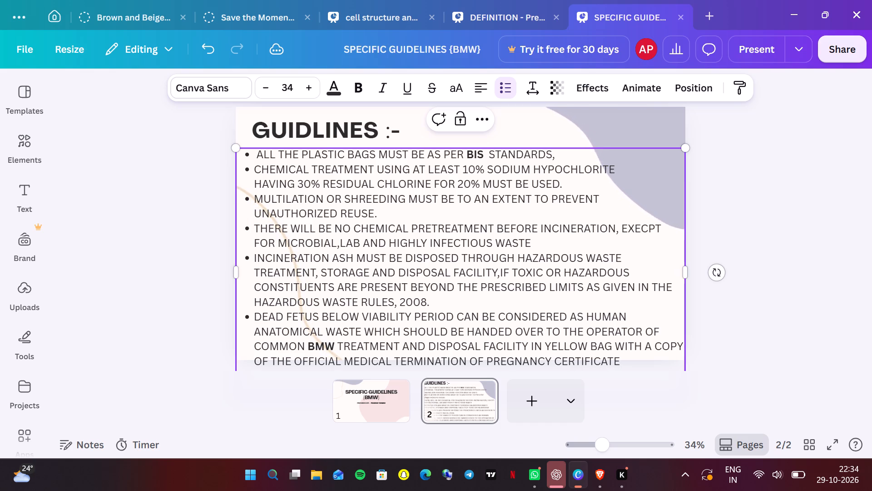
Add "FROM" to the sixth bullet, followed by the start of a word, "OBSTERIA".
text(FROM)
key(space)
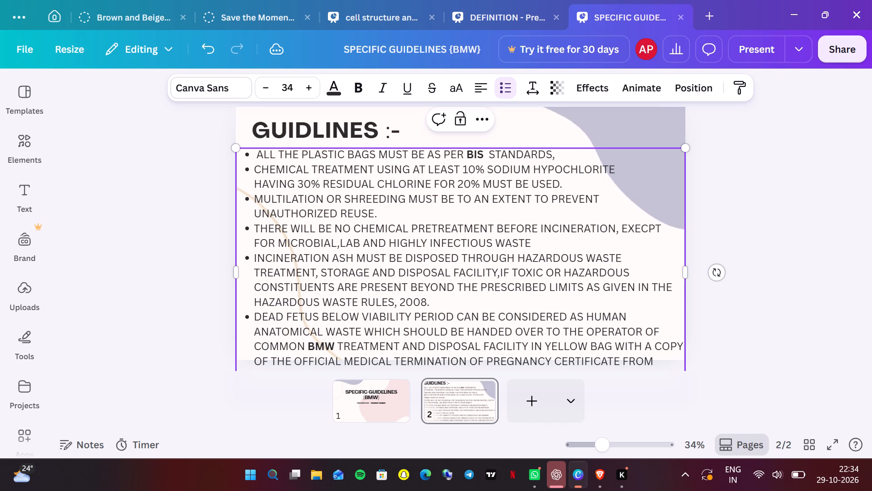
text(OBS)
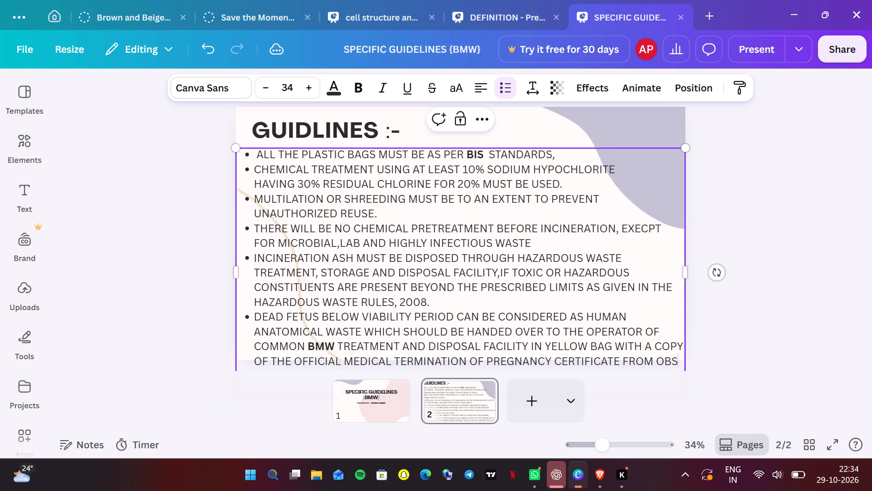
text(TERIAN)
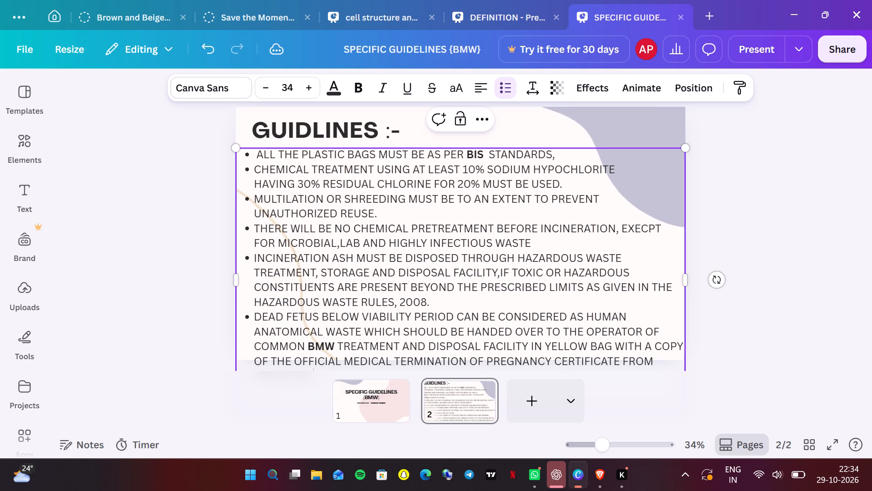
key(BackSpace)
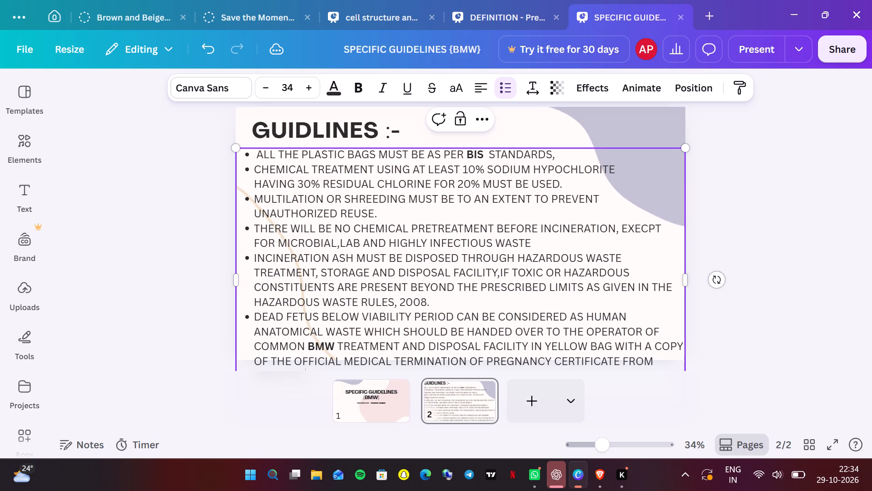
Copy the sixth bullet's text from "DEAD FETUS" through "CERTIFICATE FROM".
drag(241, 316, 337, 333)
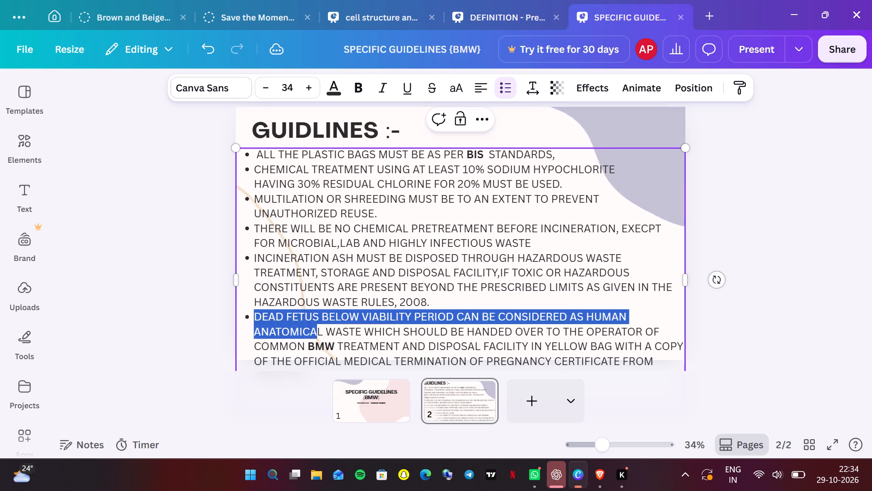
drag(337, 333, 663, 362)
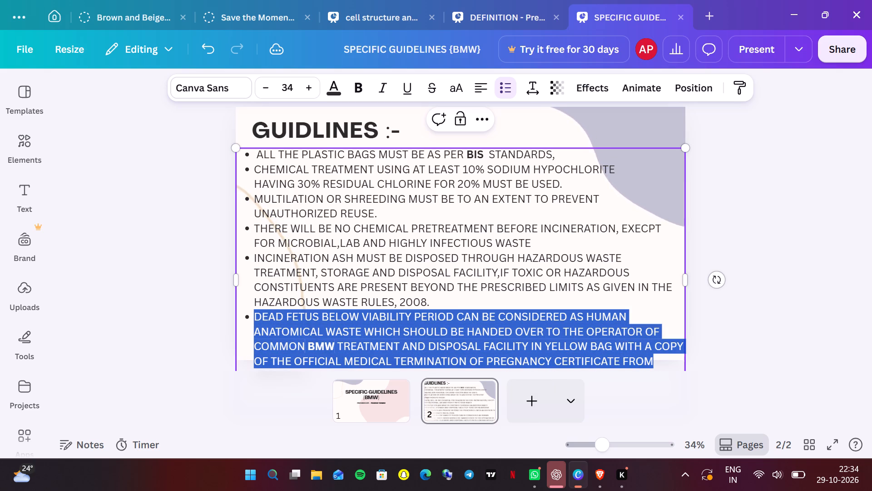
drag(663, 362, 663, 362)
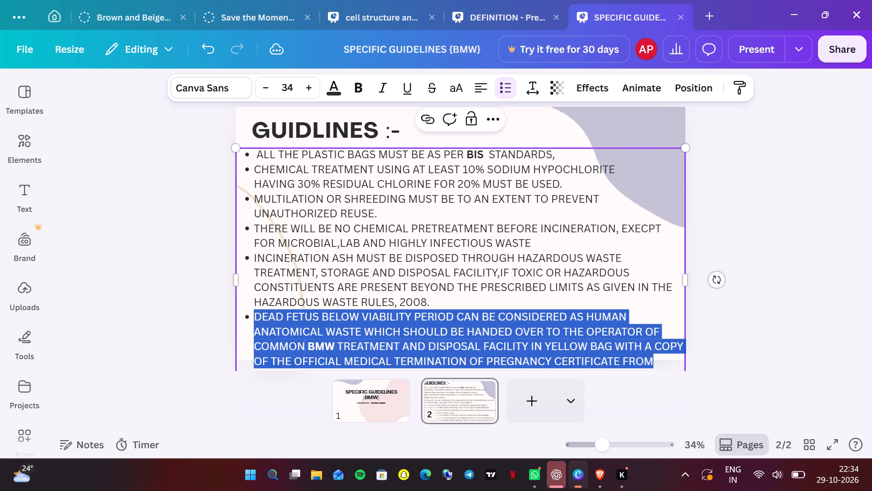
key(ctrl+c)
Add a blank third slide after the guidelines slide.
click(547, 400)
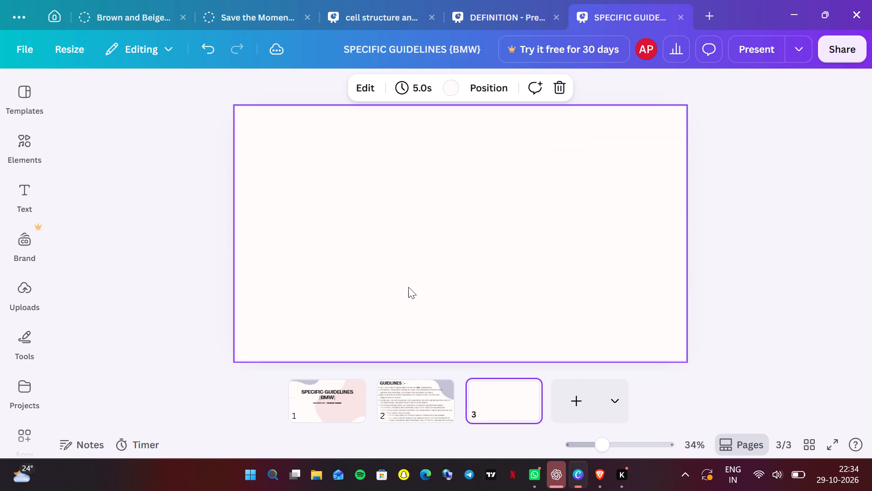
Copy the "GUIDLINES :-" heading from slide 2 and paste it onto slide 3.
click(396, 397)
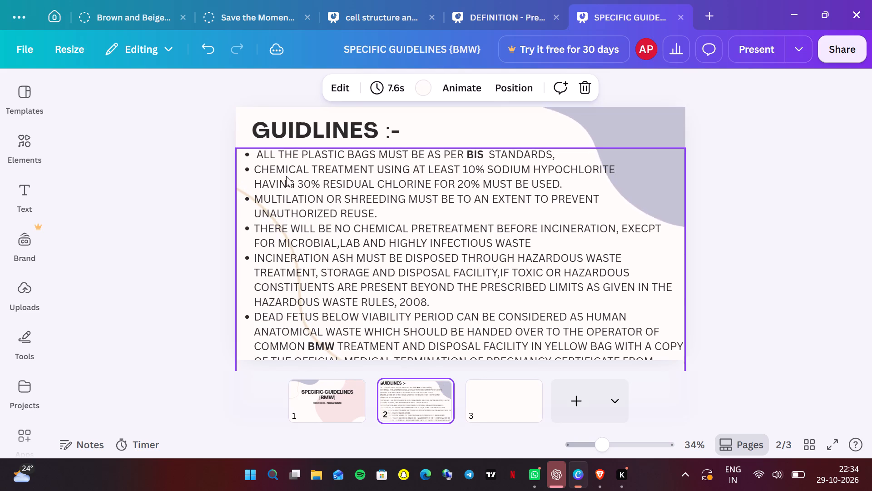
click(257, 121)
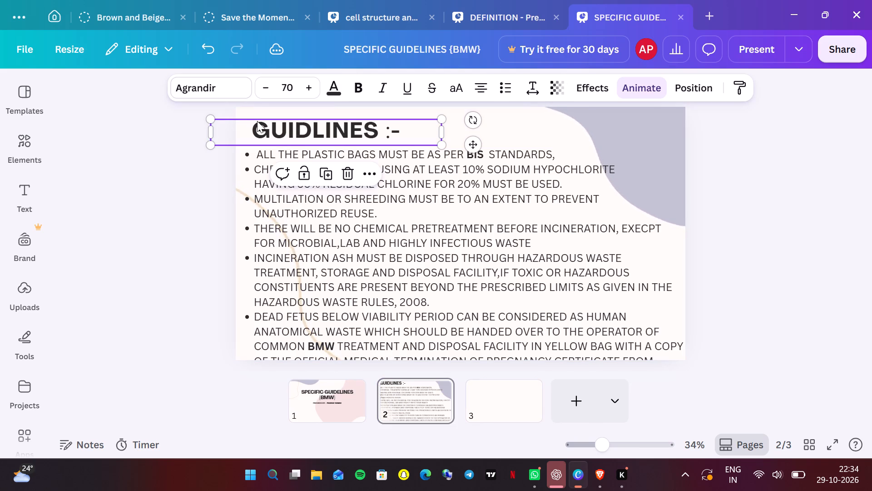
click(369, 175)
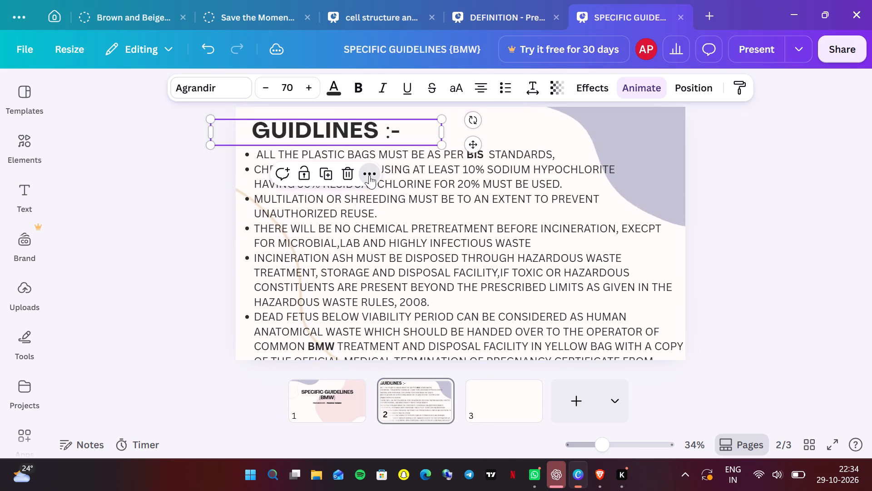
click(400, 202)
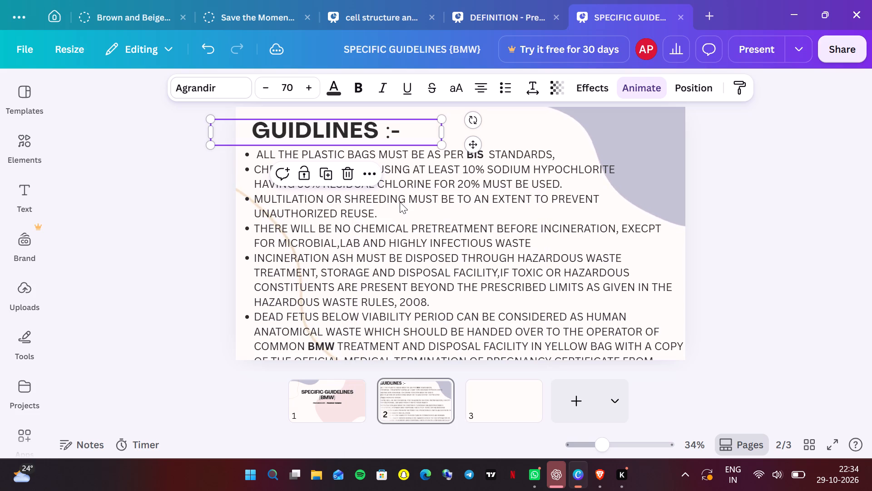
click(513, 408)
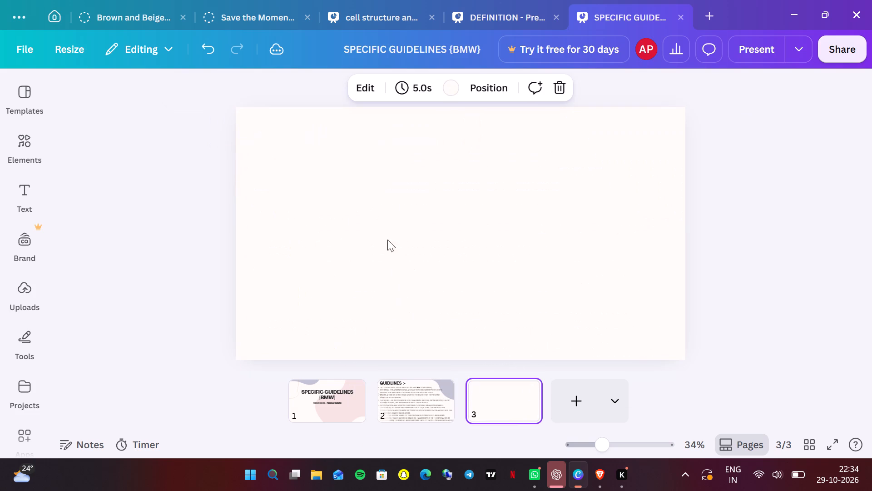
click(331, 185)
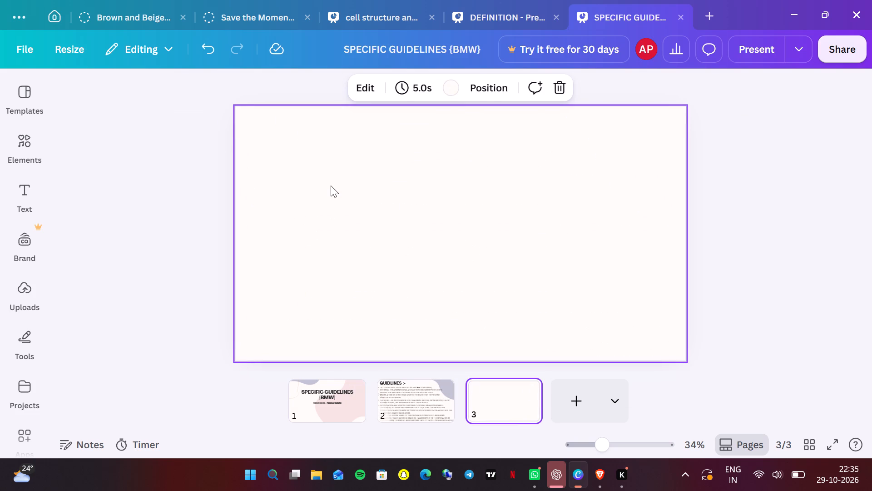
click(324, 197)
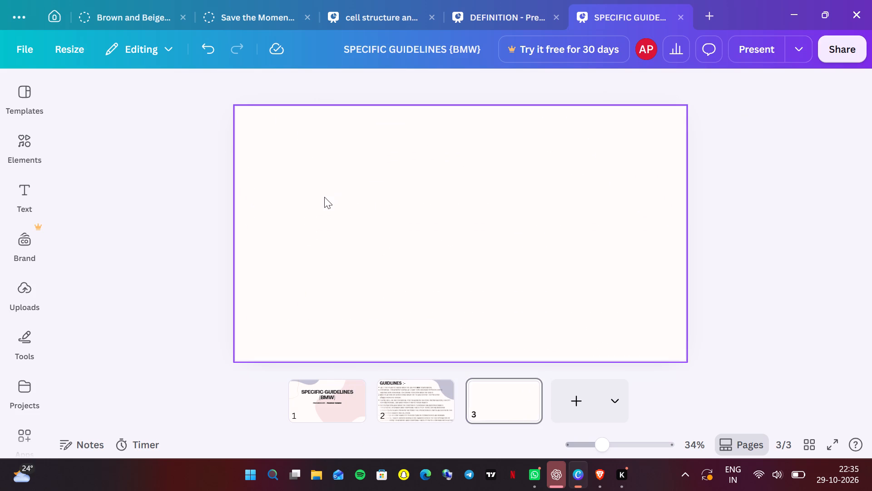
key(ctrl+v)
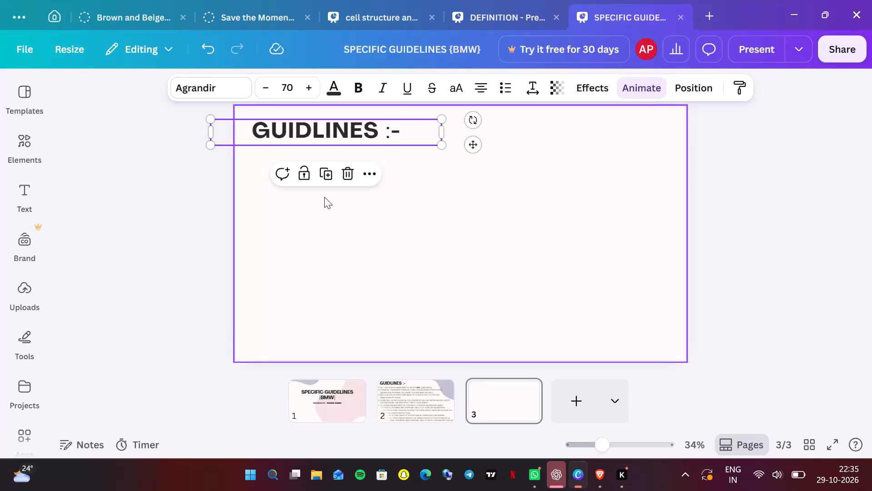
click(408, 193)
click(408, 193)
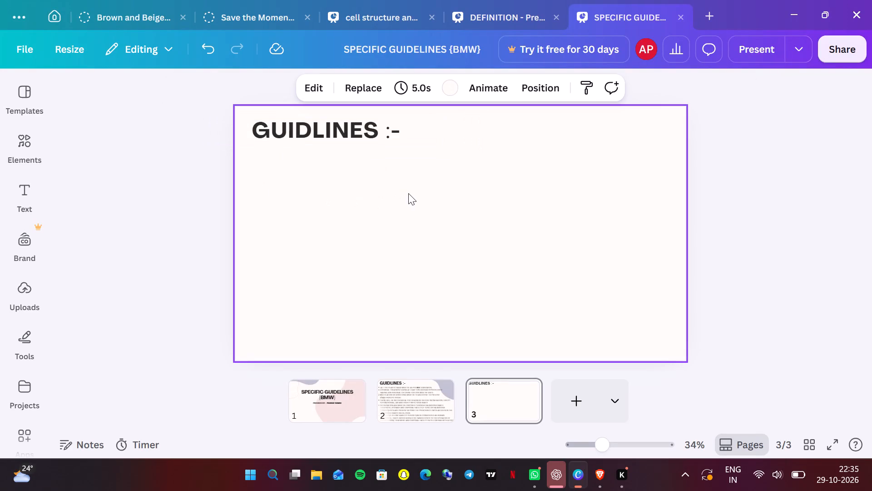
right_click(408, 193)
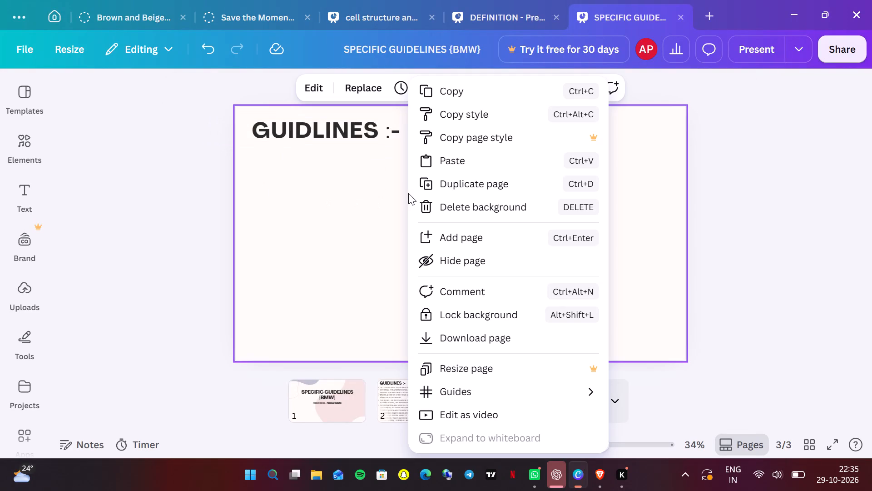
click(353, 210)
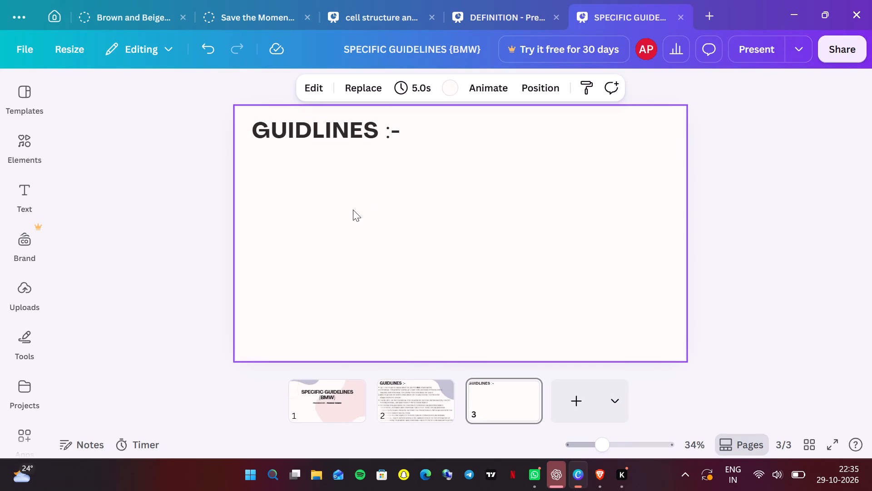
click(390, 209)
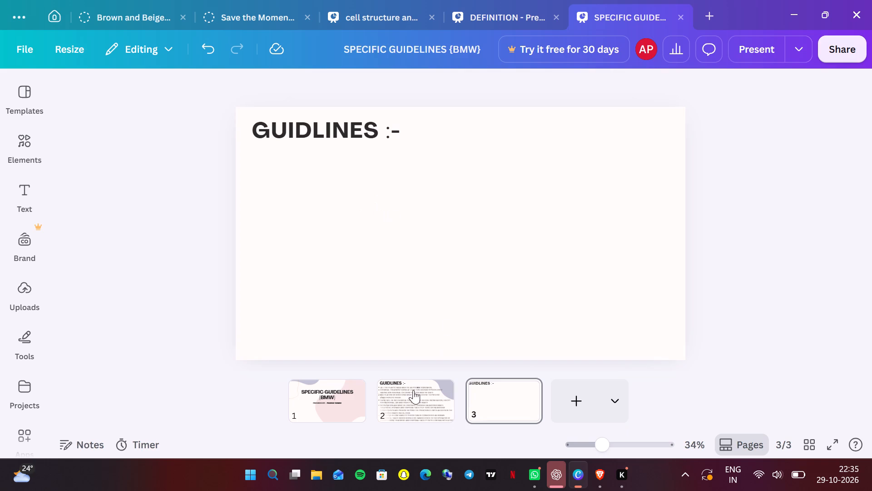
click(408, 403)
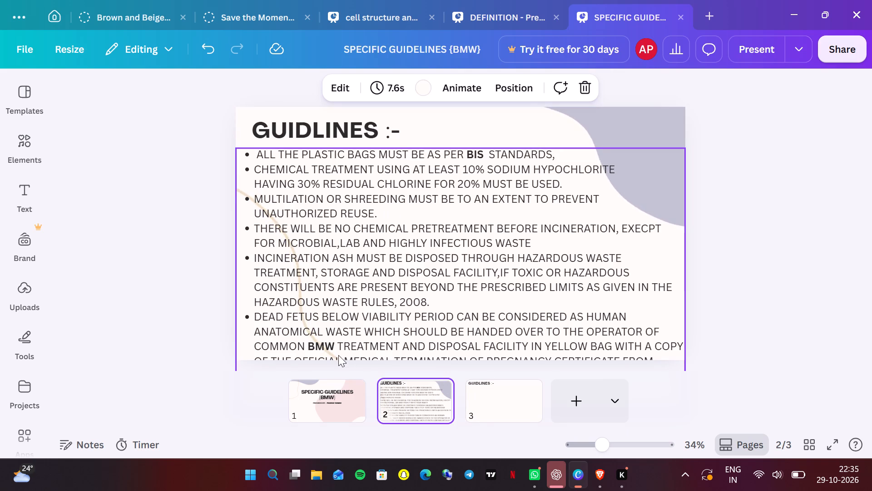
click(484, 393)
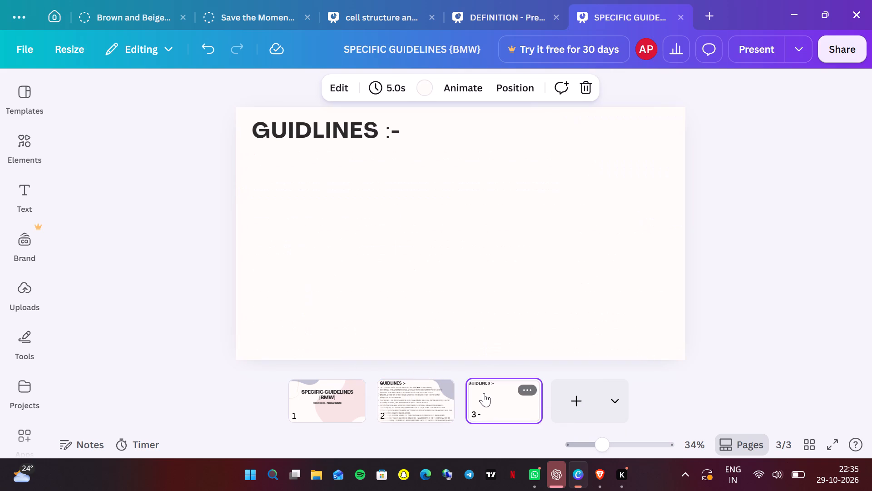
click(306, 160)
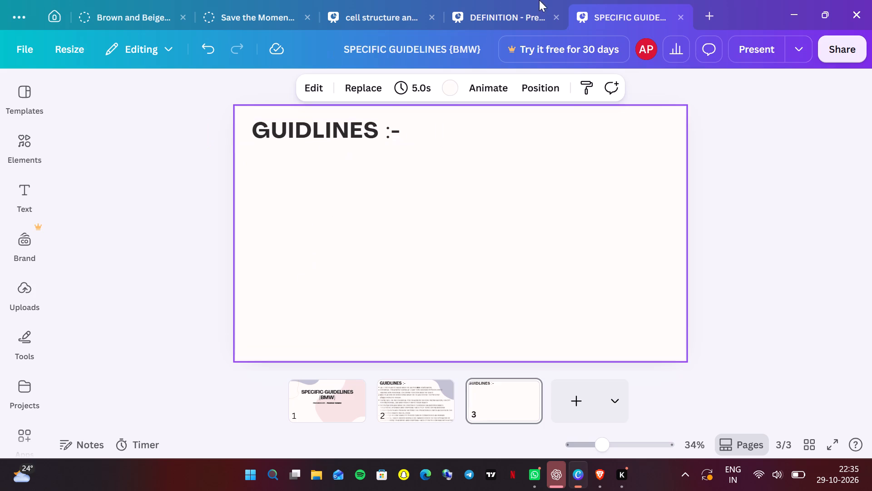
Check the "Cont...." slide in the DEFINITION presentation, then delete the "GUIDLINES :-" heading from slide 3 of the guidelines presentation.
click(492, 13)
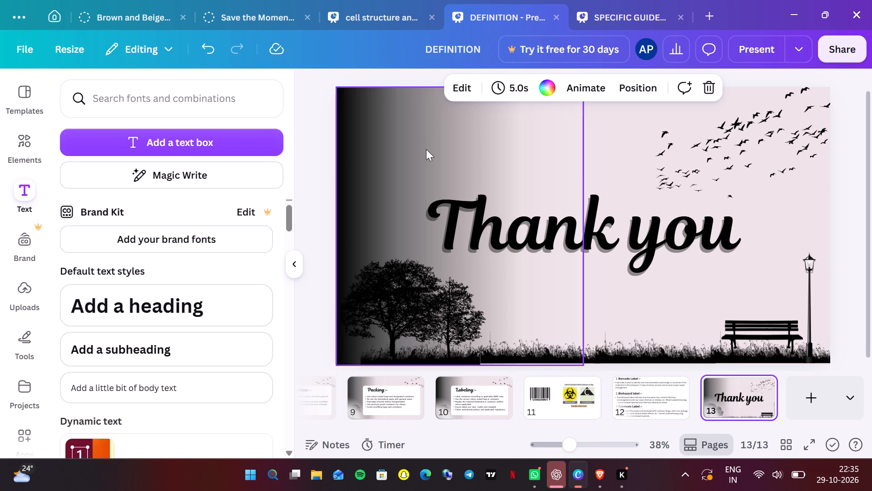
click(478, 388)
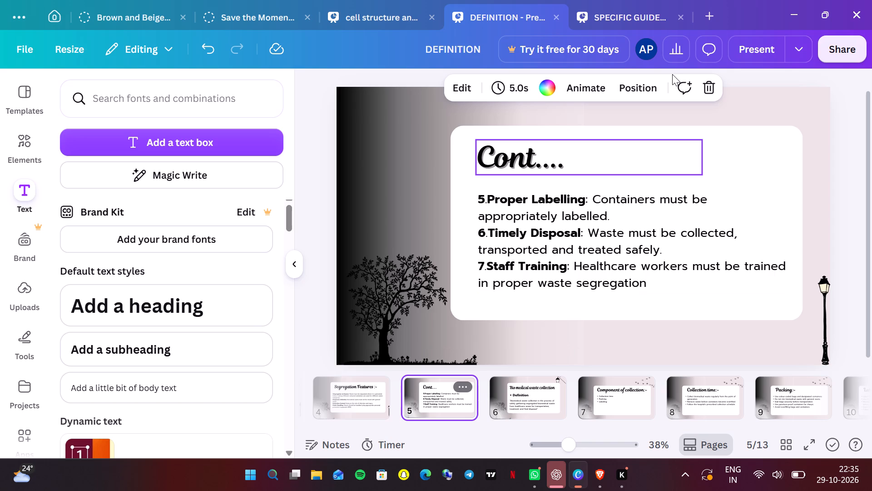
click(634, 16)
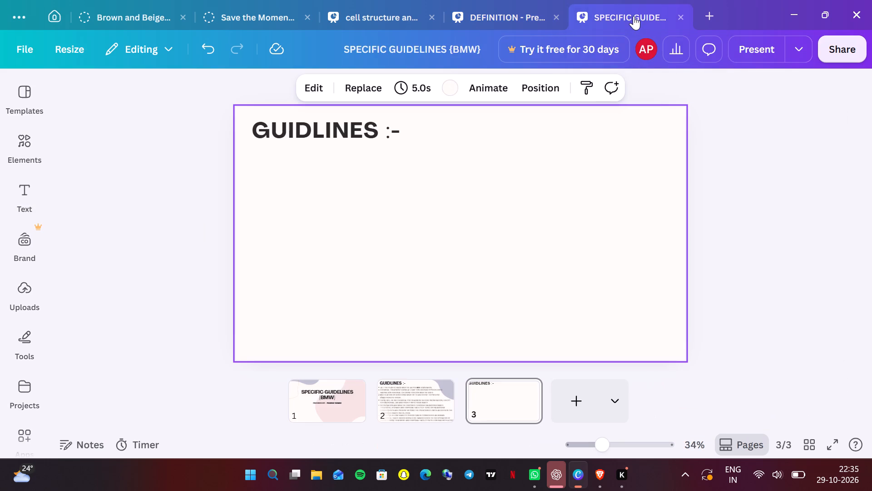
click(403, 125)
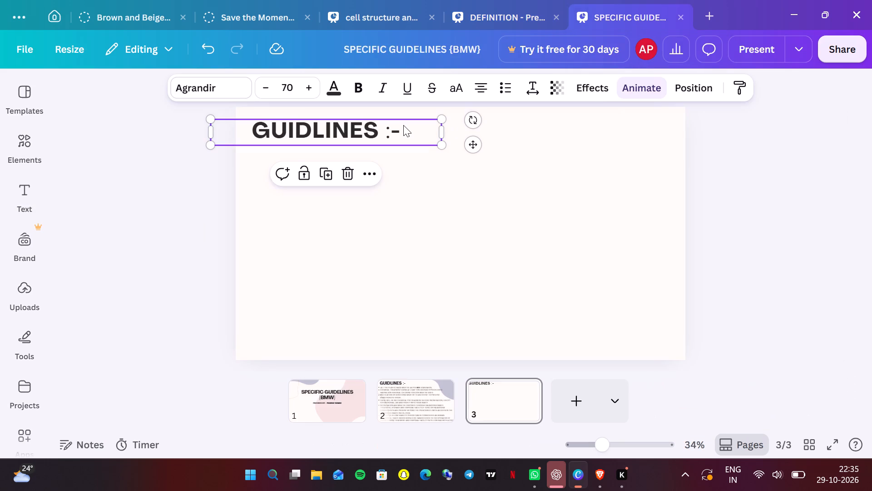
key(BackSpace)
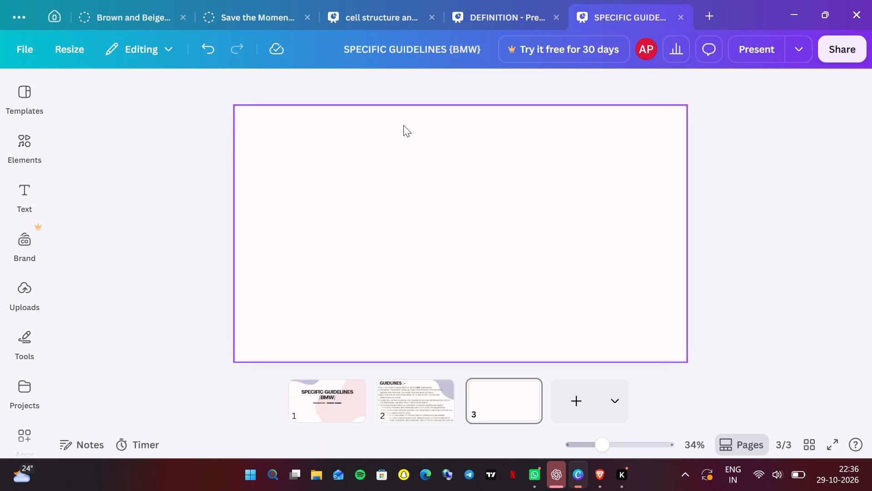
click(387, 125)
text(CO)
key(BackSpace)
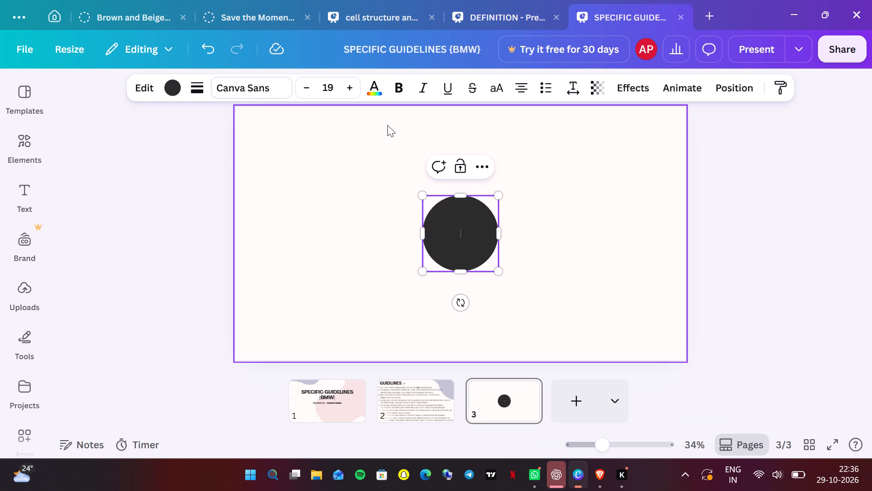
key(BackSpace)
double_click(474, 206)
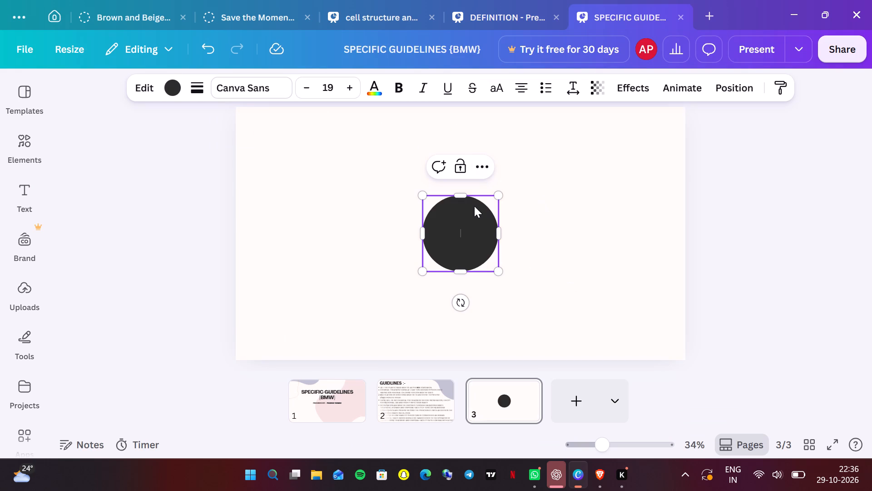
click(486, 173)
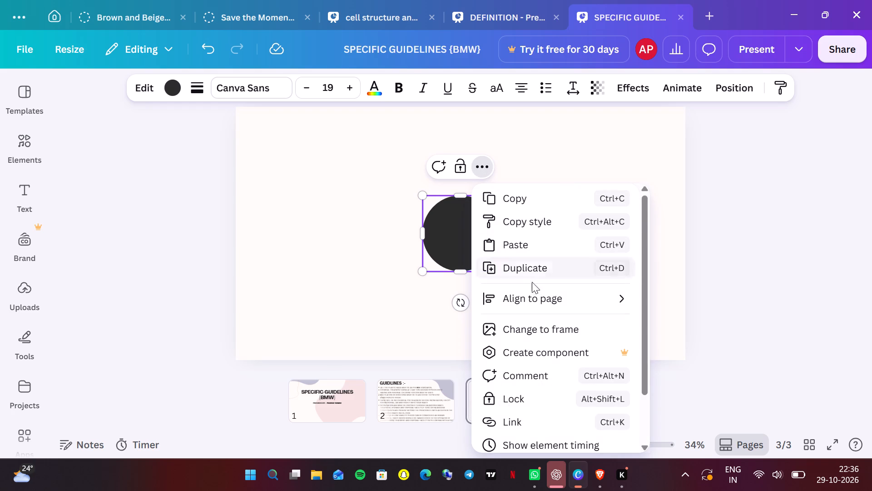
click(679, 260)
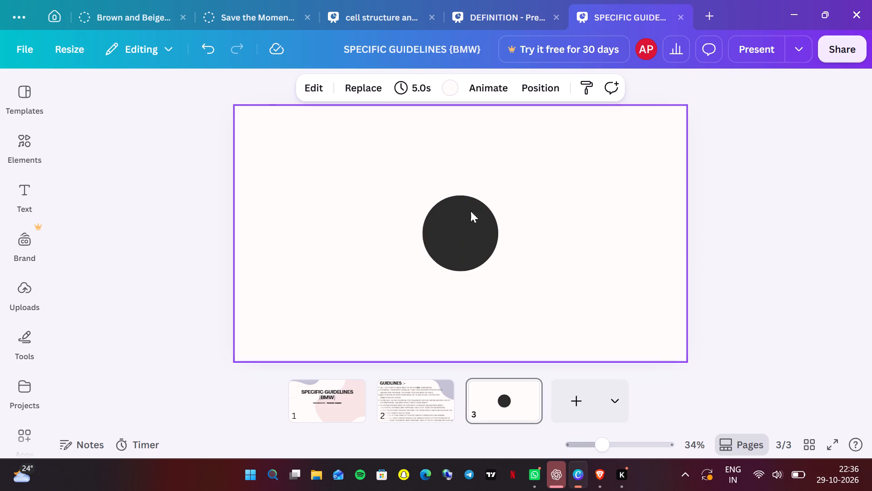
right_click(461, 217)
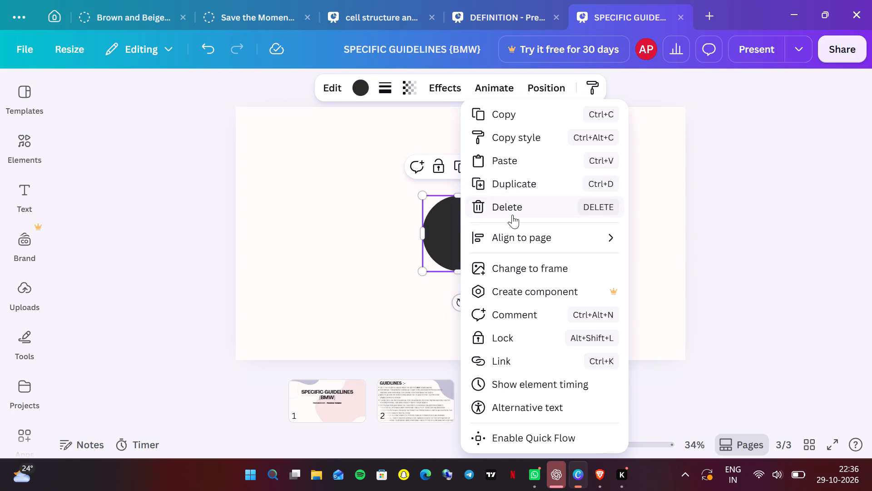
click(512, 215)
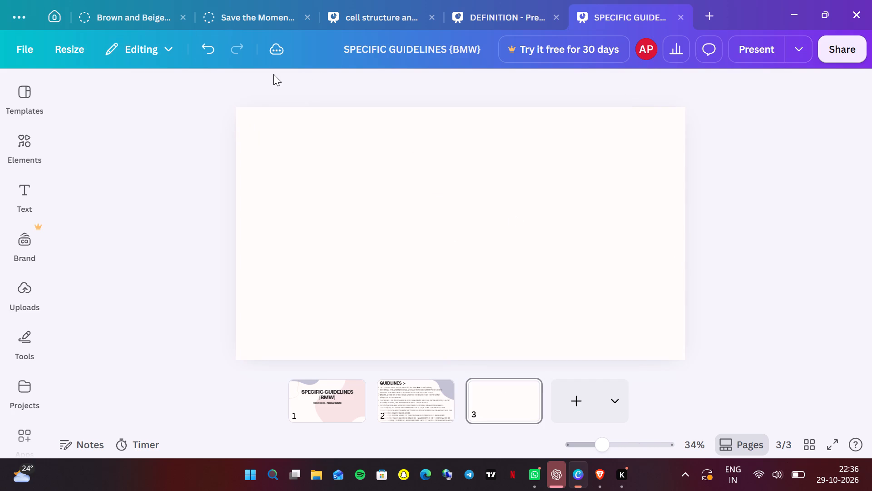
Apply the "Add a section header" page of the pink lilac pastel blobs template to slide 3.
double_click(16, 95)
click(22, 97)
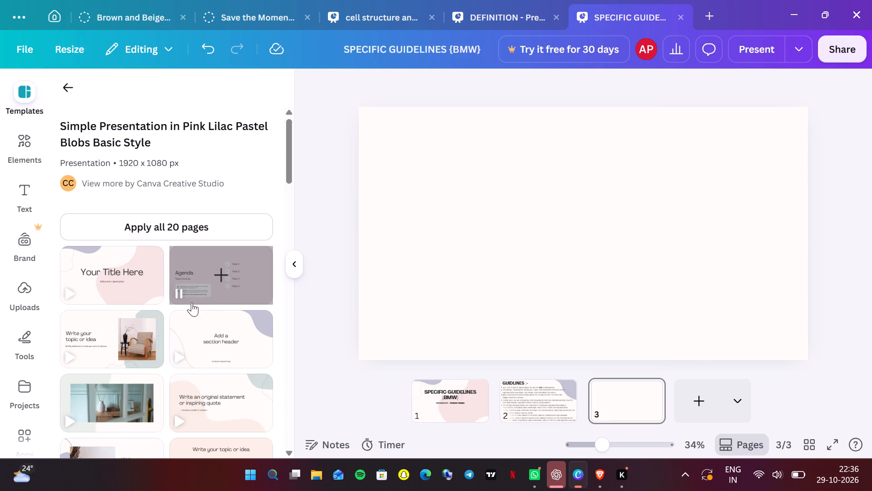
scroll(192, 302, down, 1)
click(207, 291)
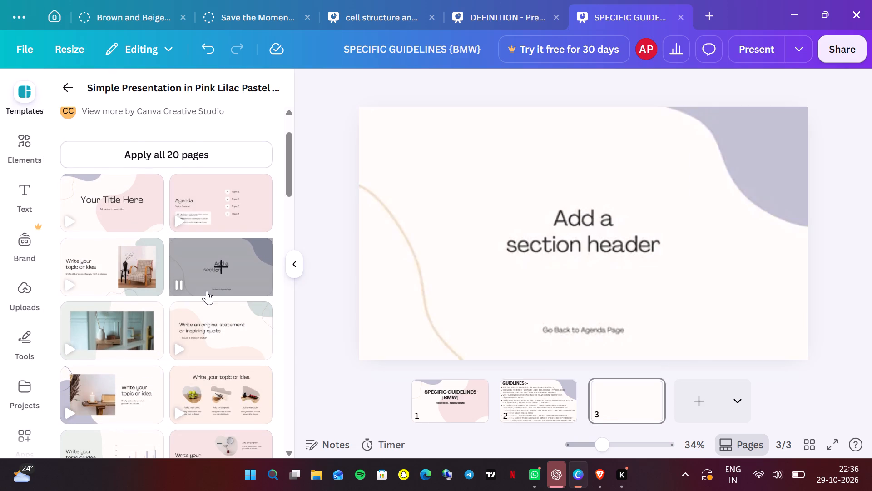
Delete the "Go Back to Agenda Page" text from slide 3.
click(557, 331)
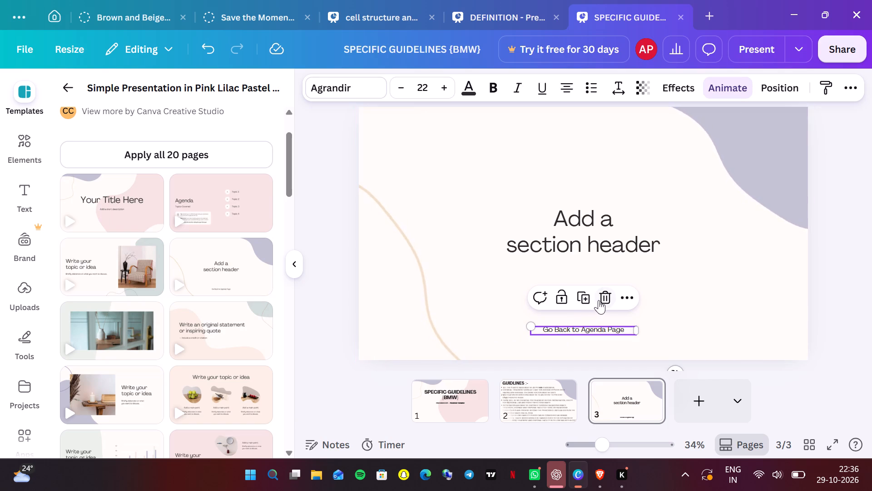
click(599, 300)
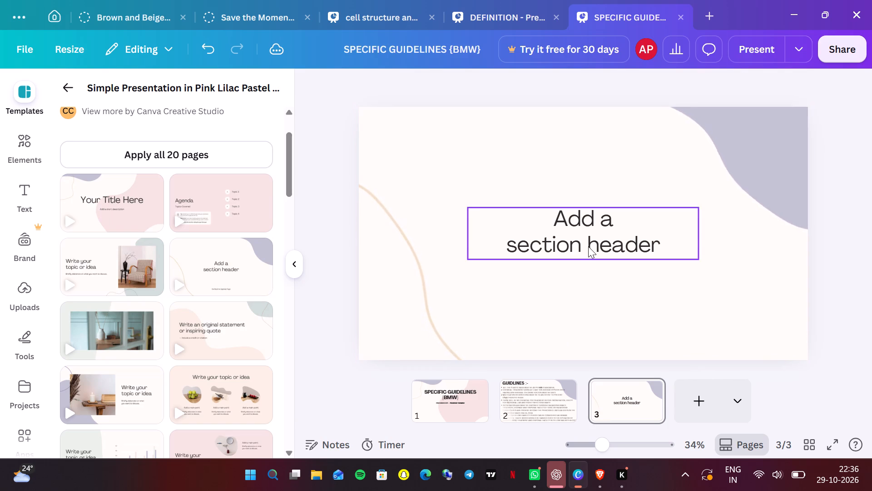
Move the section header to the upper left of slide 3 and replace its text with "CONT....." in bold.
click(588, 246)
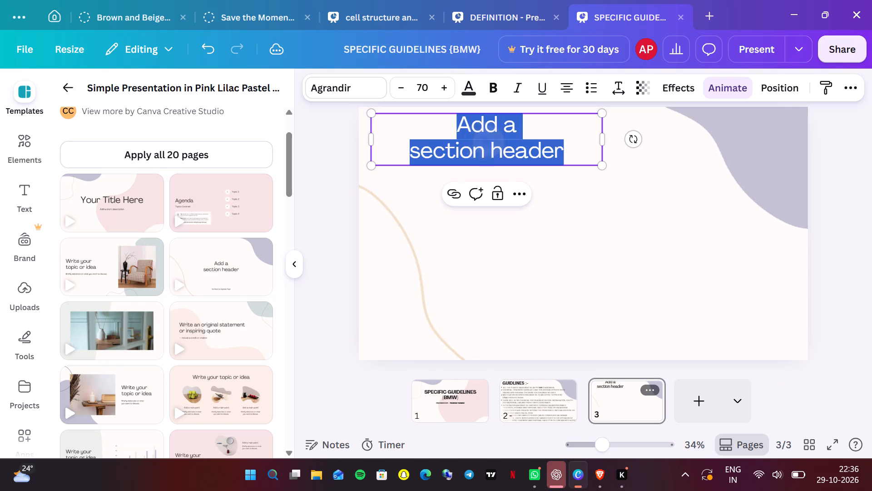
key(BackSpace)
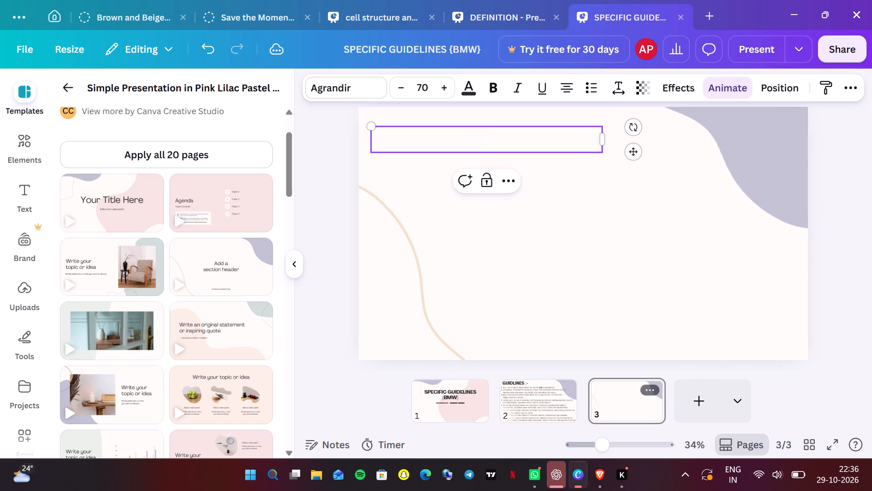
text(CONT)
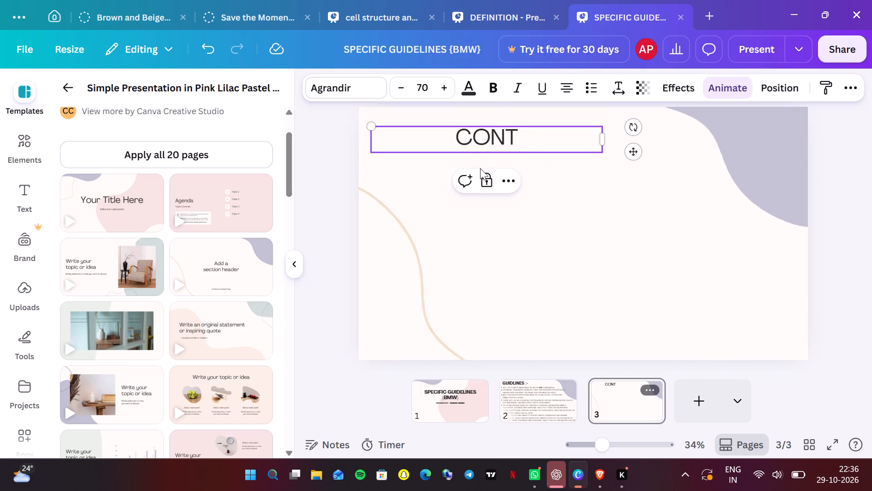
click(455, 133)
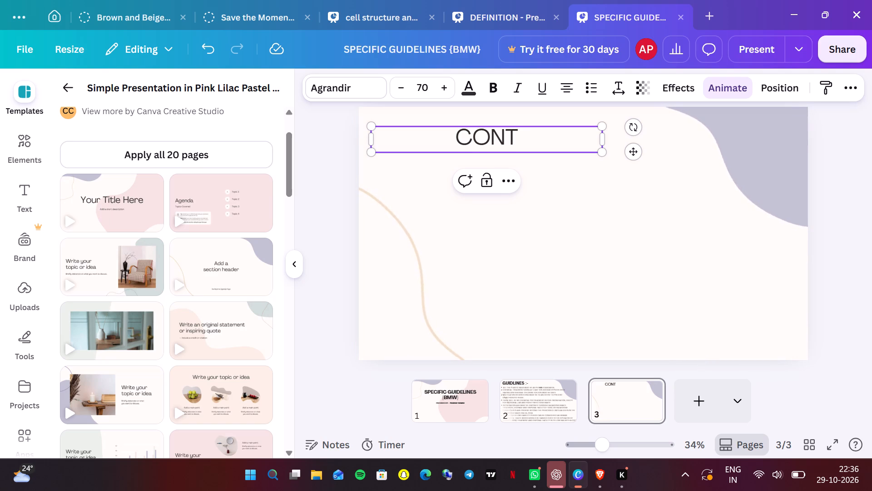
drag(455, 133, 524, 137)
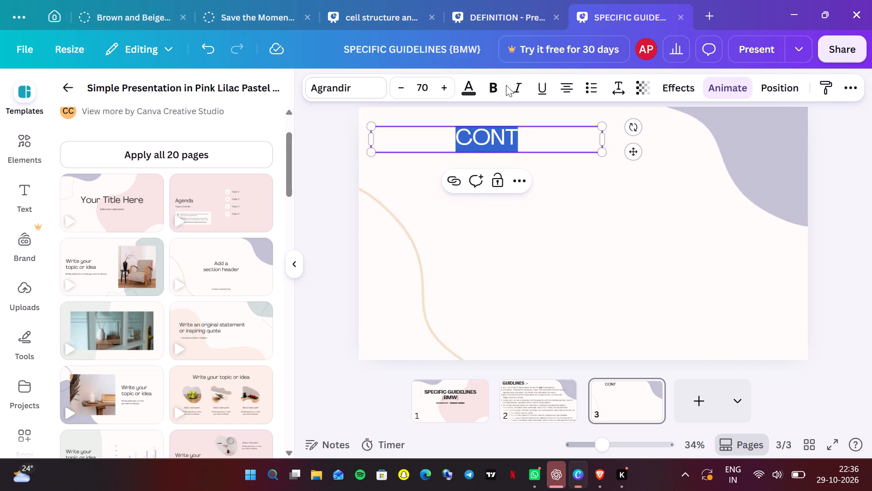
click(487, 78)
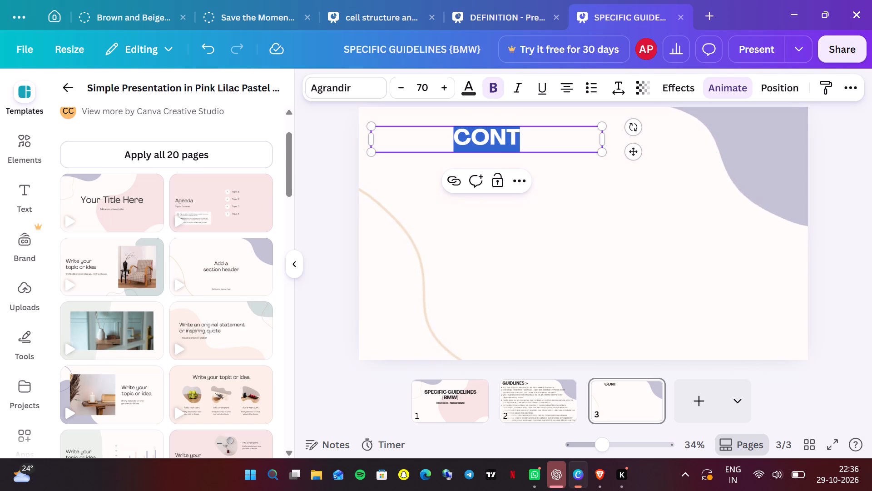
click(521, 138)
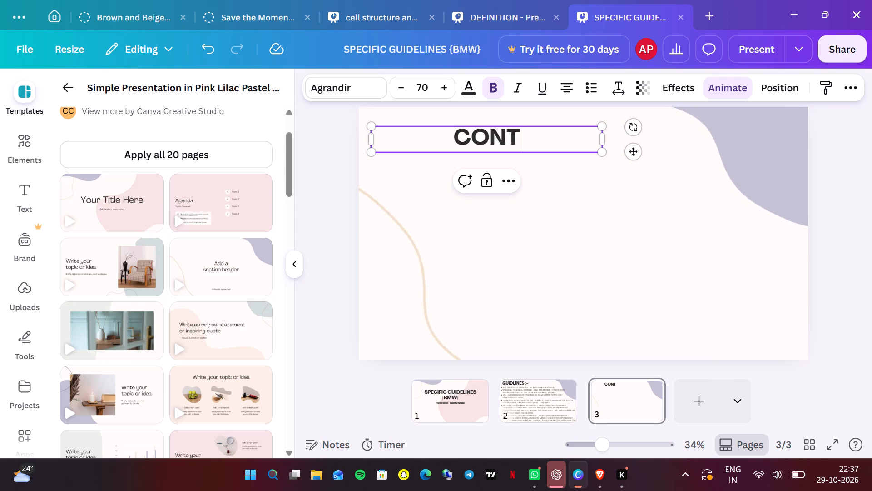
text(....)
key(period)
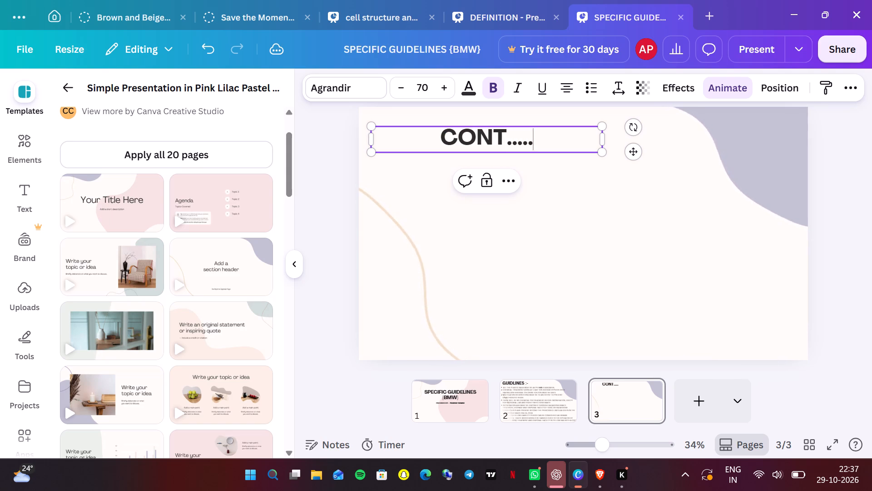
click(543, 174)
double_click(543, 174)
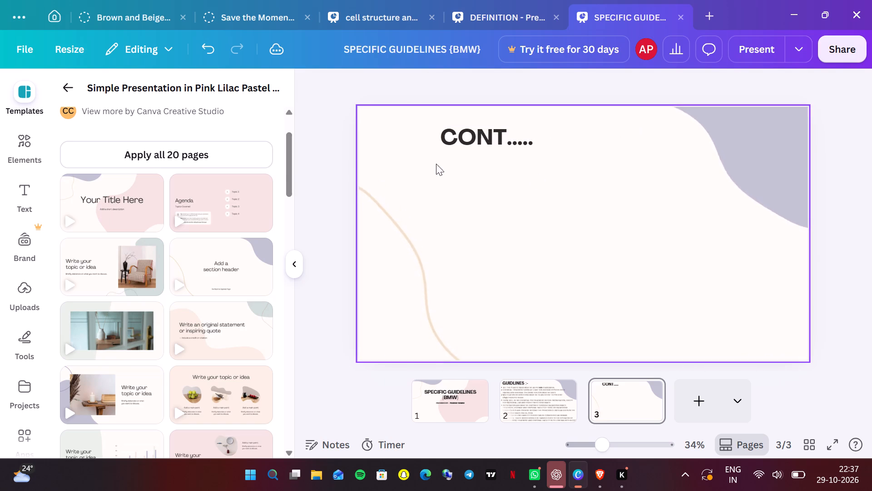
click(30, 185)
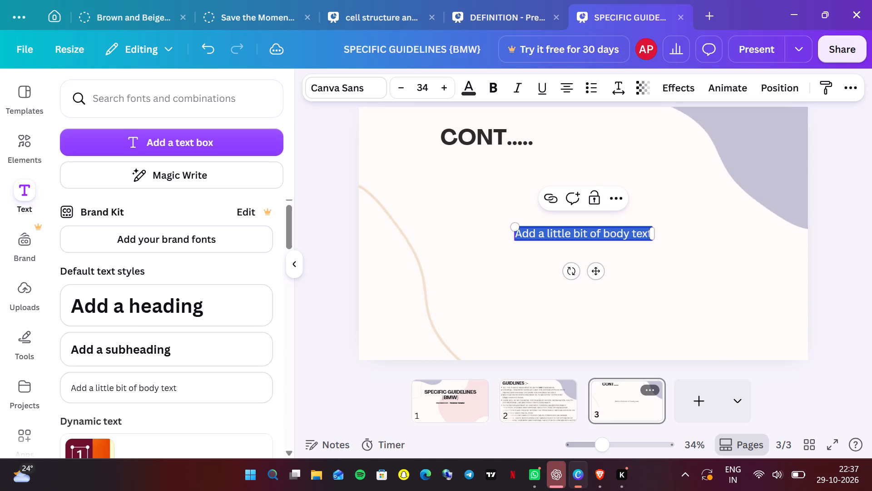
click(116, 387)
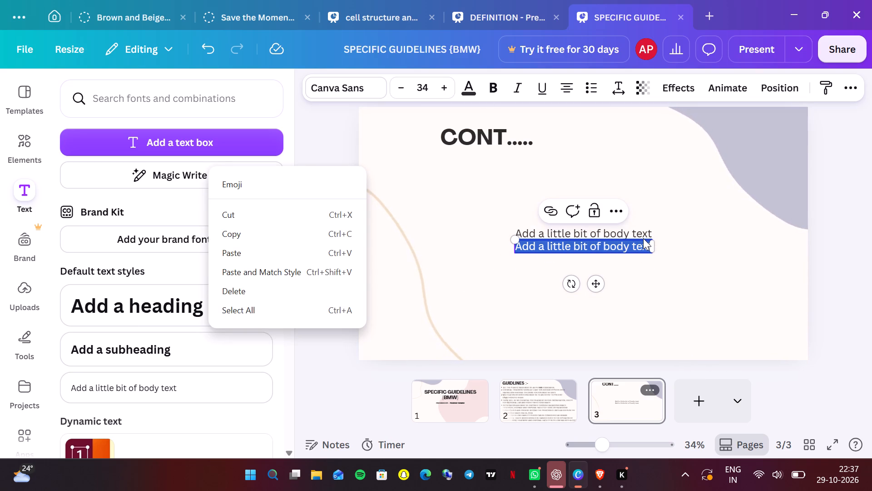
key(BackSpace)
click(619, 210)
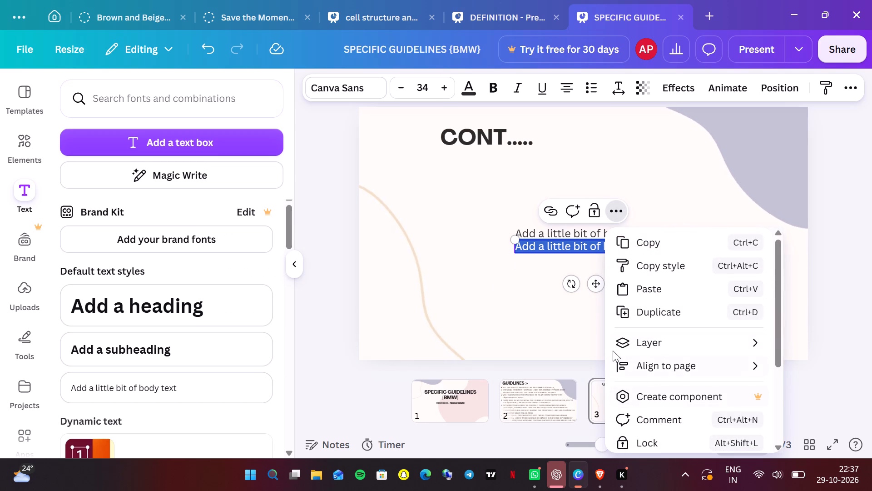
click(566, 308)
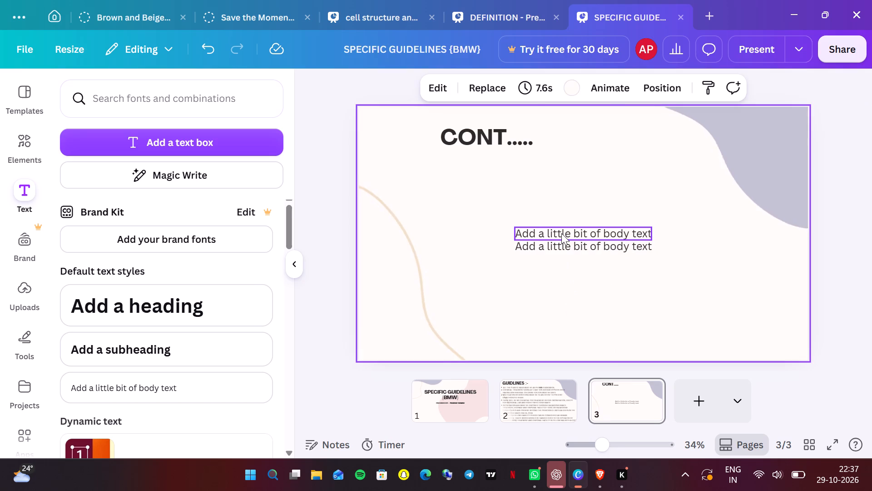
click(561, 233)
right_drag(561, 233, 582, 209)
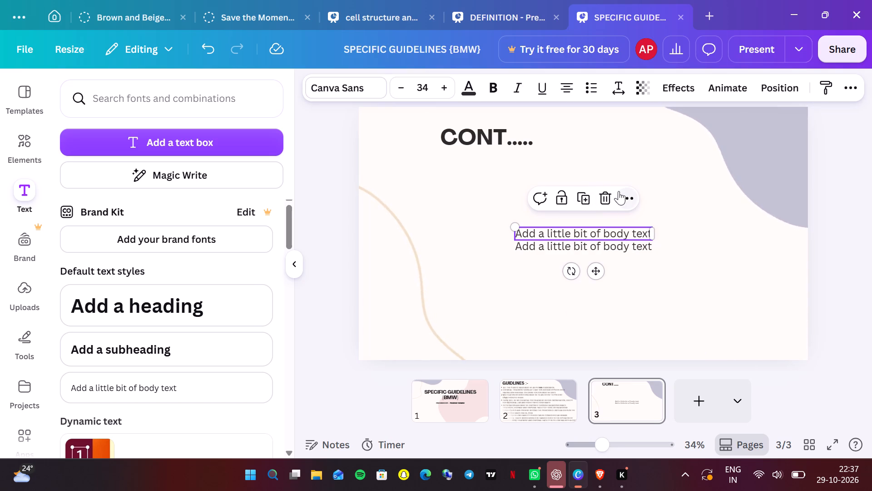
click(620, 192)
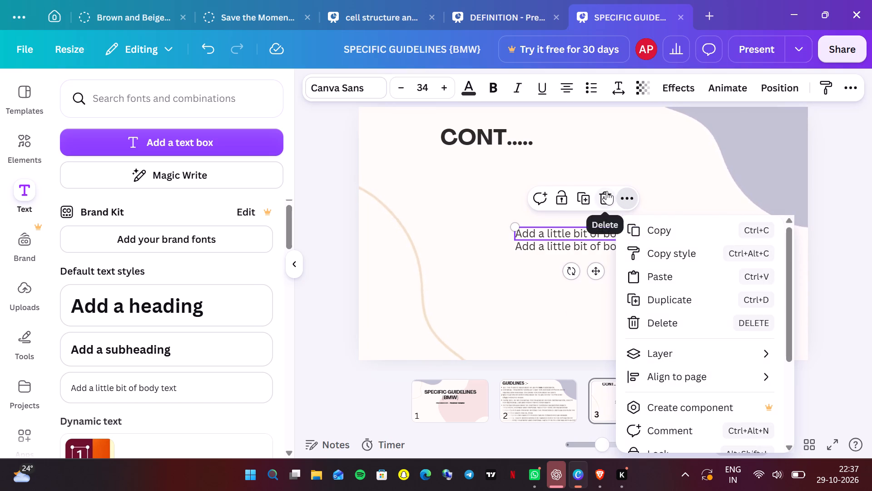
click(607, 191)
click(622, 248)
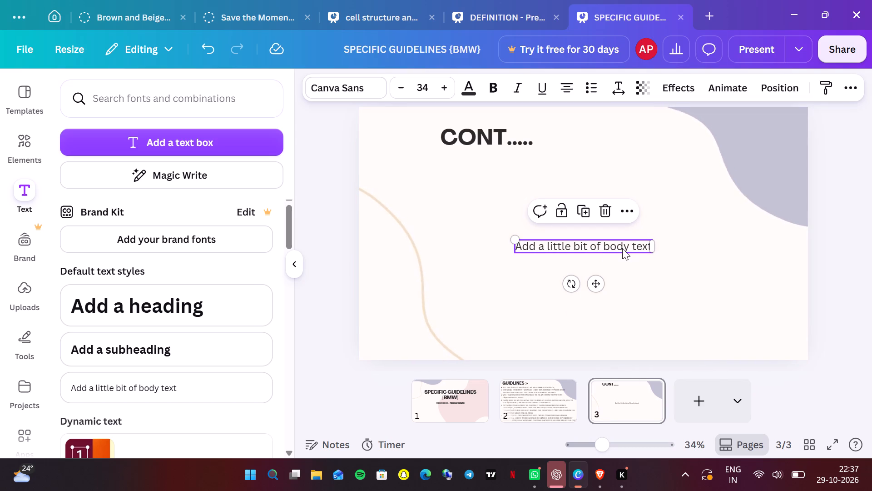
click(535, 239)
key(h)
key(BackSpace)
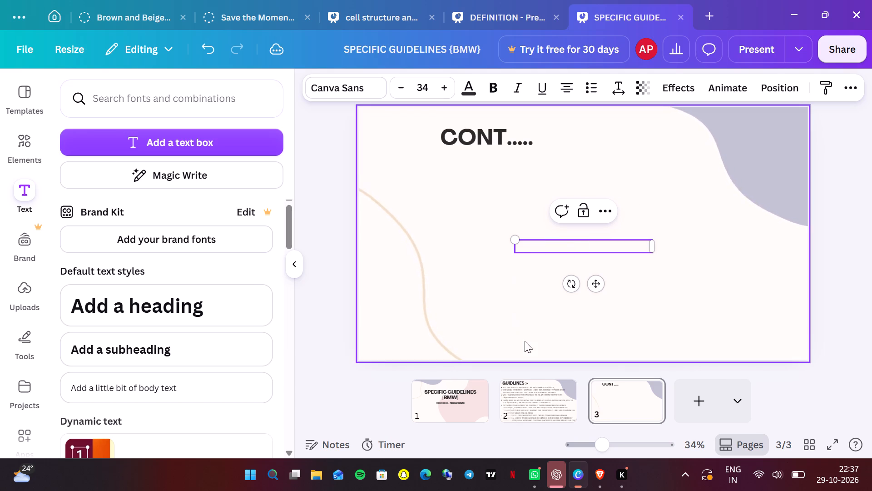
Copy the full text of the last bullet on slide 2, beginning "DEAD FETUS BELOW VIABILITY PERIOD".
click(523, 413)
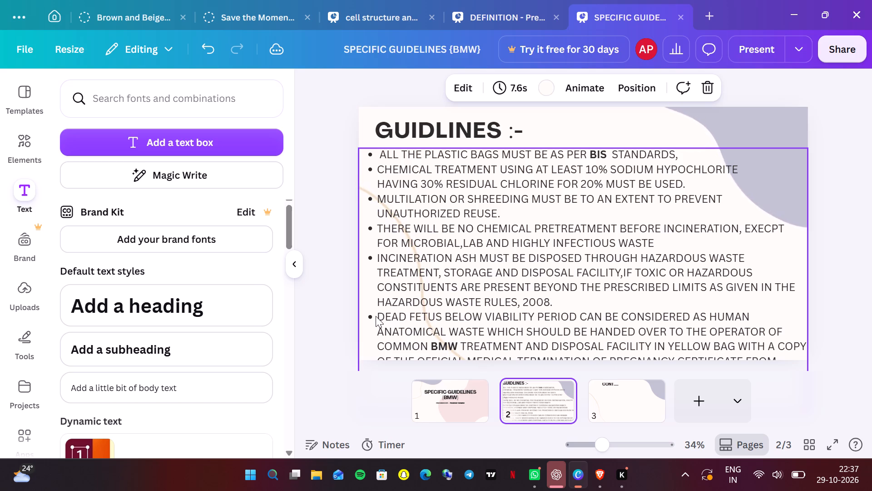
drag(376, 316, 414, 335)
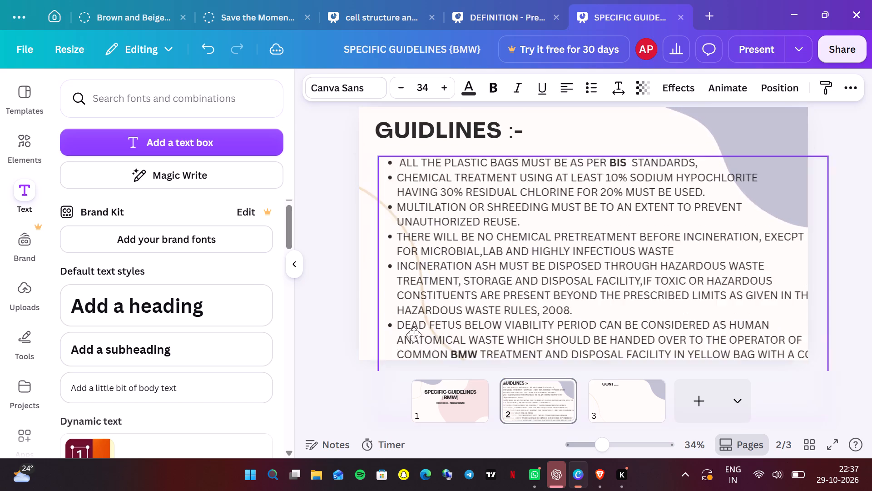
drag(414, 335, 379, 311)
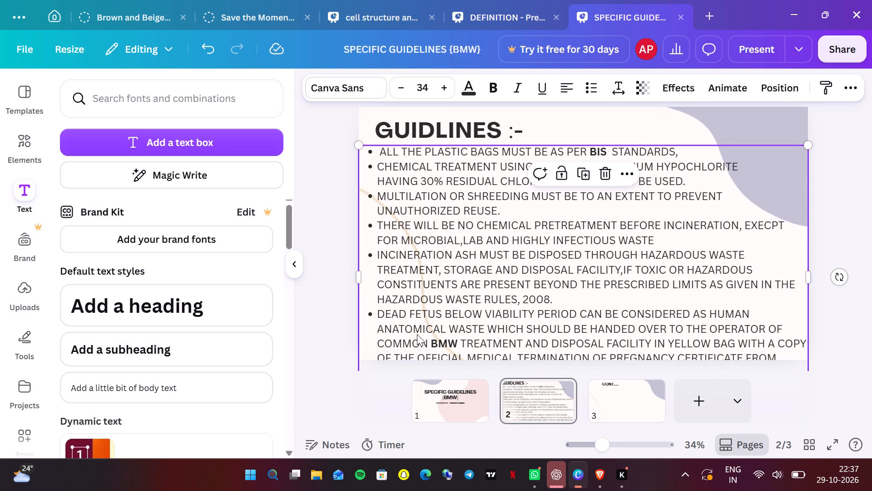
click(417, 334)
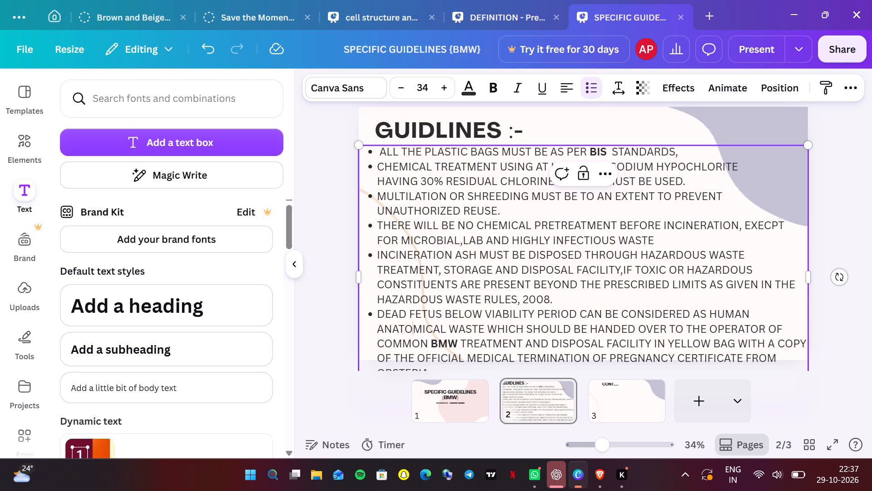
click(375, 314)
drag(375, 314, 497, 358)
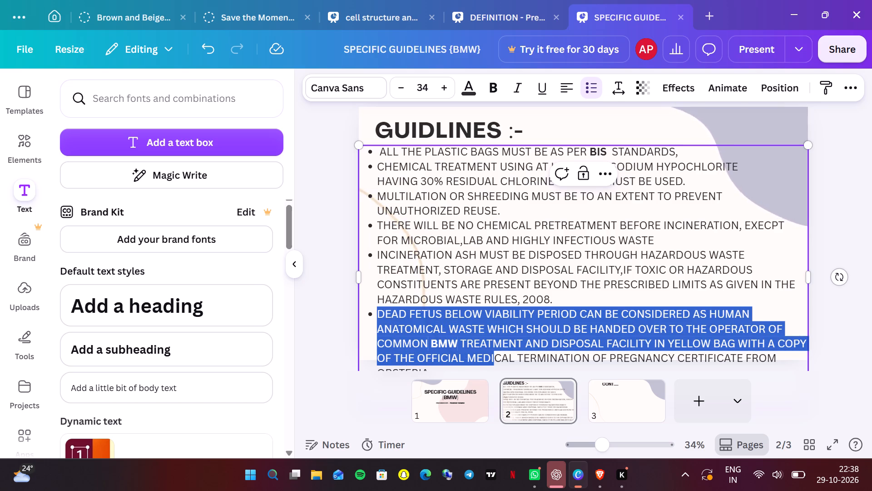
drag(497, 358, 433, 366)
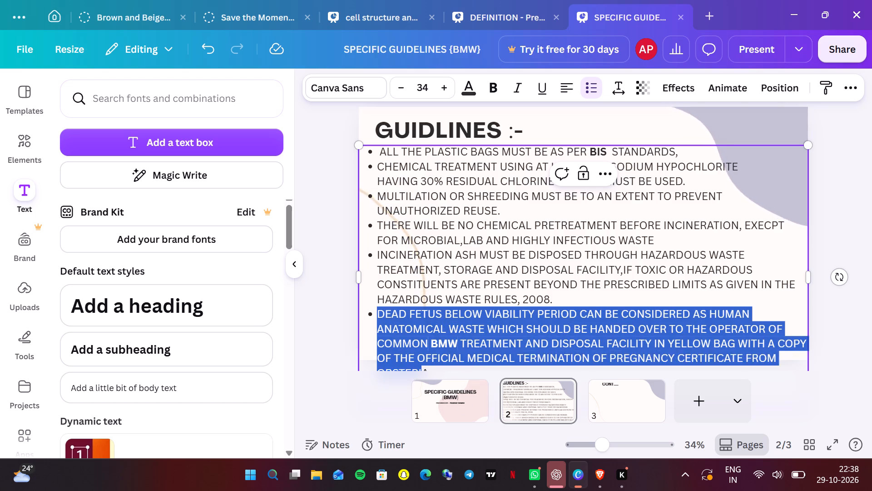
drag(433, 366, 457, 366)
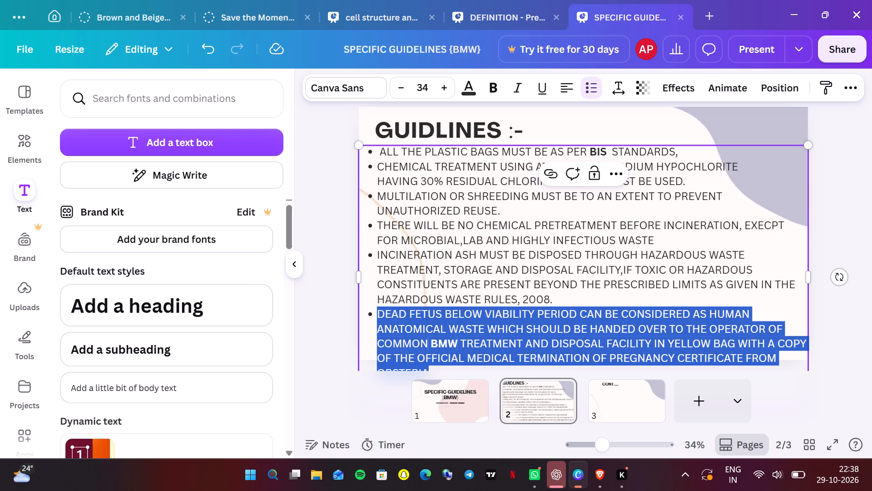
key(ctrl+c)
Add a body text box to the middle of slide 3 and clear its placeholder text.
click(612, 395)
click(497, 218)
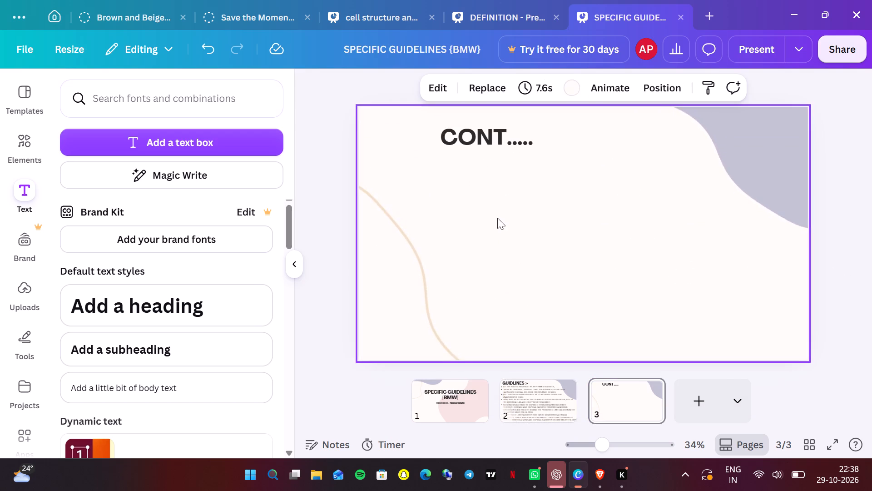
click(502, 183)
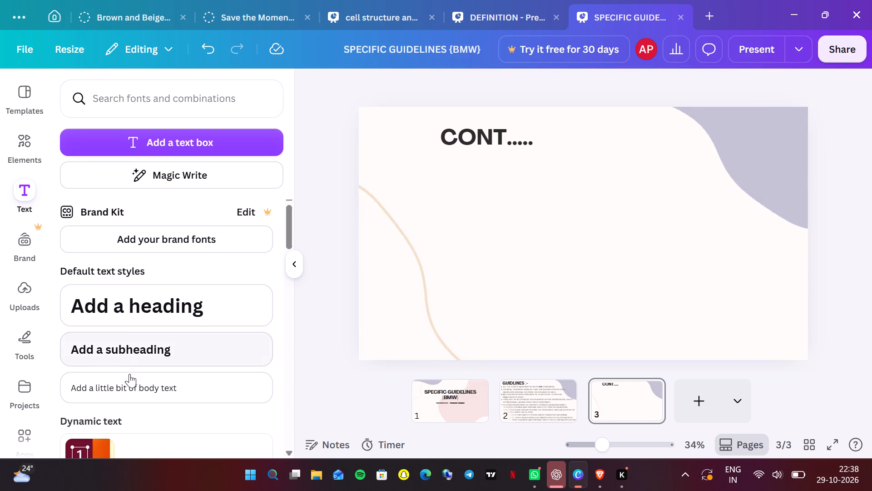
click(130, 386)
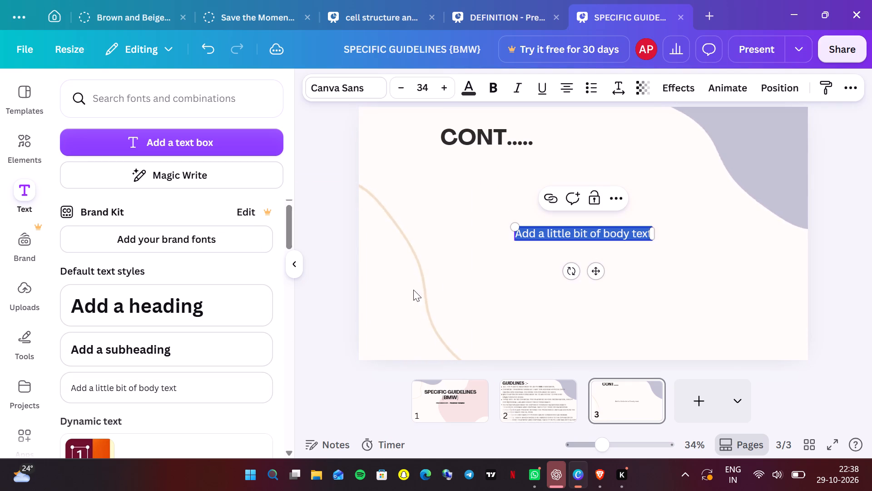
click(567, 235)
key(b)
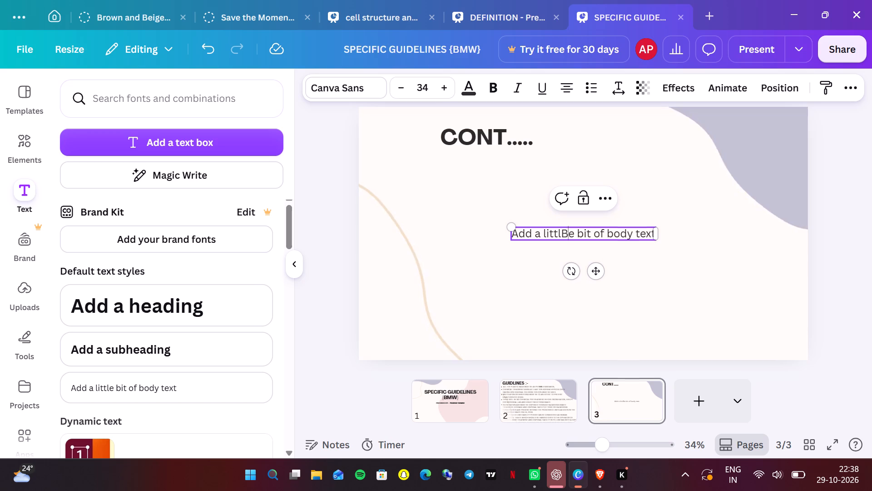
key(BackSpace)
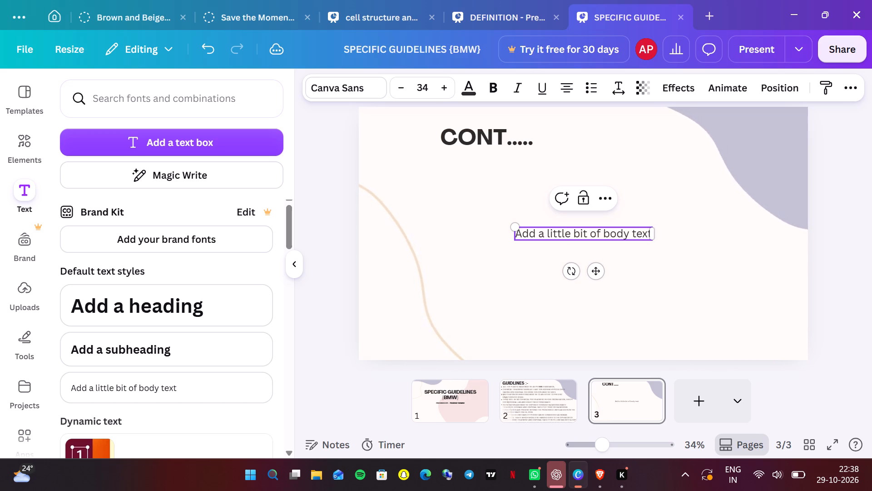
click(649, 235)
key(BackSpace)
key(BackSpace)
key(BackSpace)
key(BackSpace)
key(BackSpace)
key(BackSpace)
key(BackSpace)
key(BackSpace)
key(BackSpace)
key(BackSpace)
key(BackSpace)
key(BackSpace)
key(BackSpace)
key(BackSpace)
key(BackSpace)
key(BackSpace)
key(BackSpace)
key(BackSpace)
key(BackSpace)
key(BackSpace)
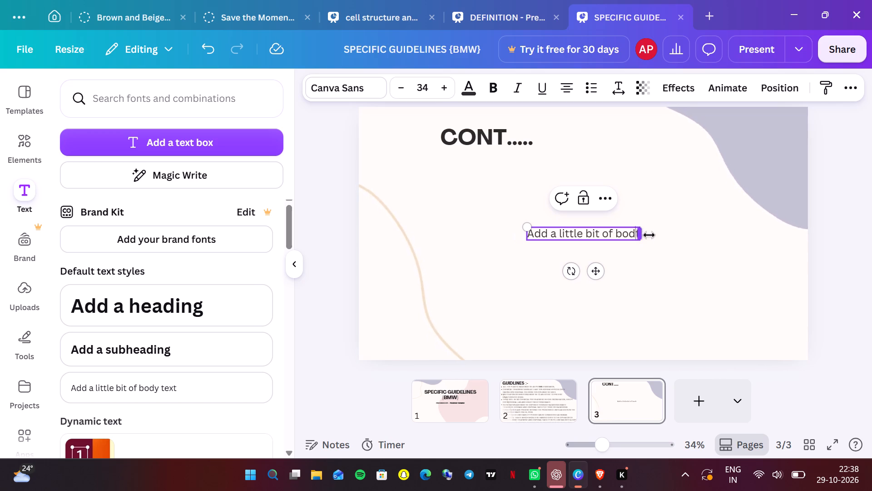
key(BackSpace)
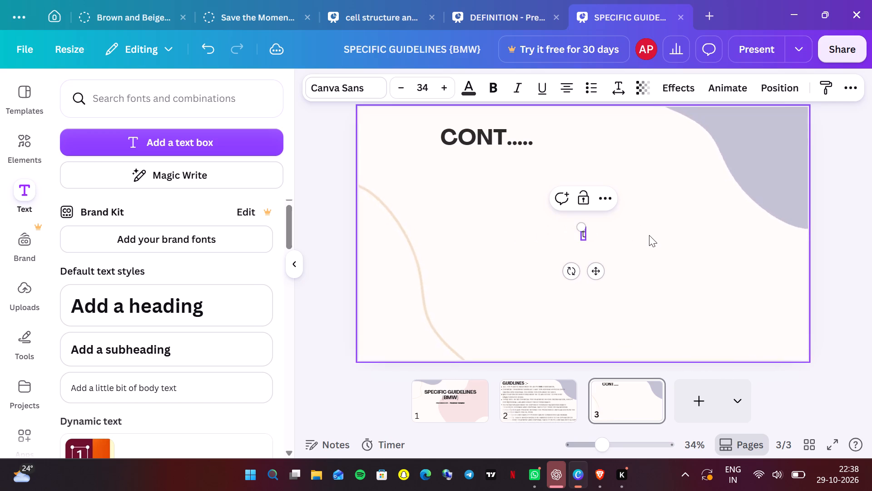
key(BackSpace)
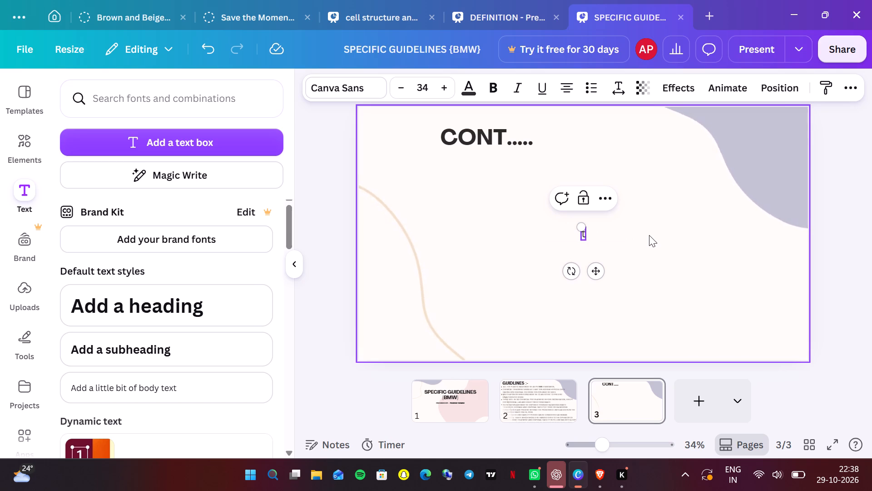
Paste the copied dead fetus guideline into slide 3's text box and remove the stray "t" at its end.
key(space)
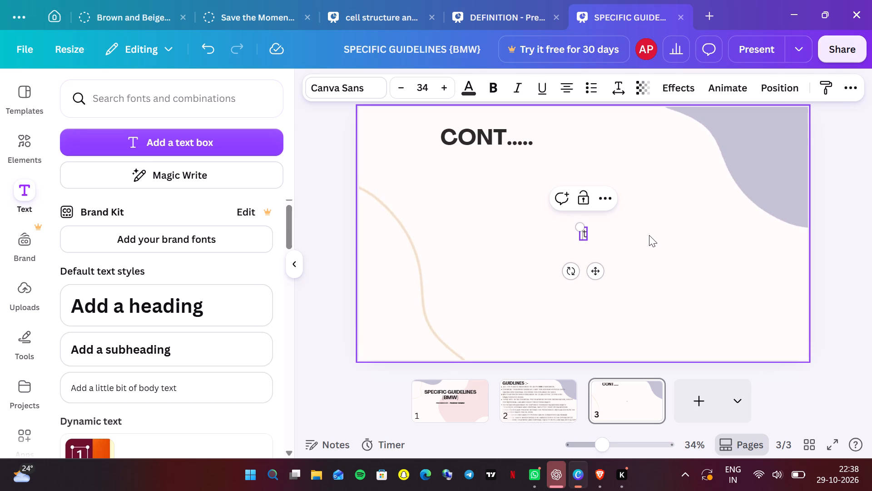
key(ctrl+v)
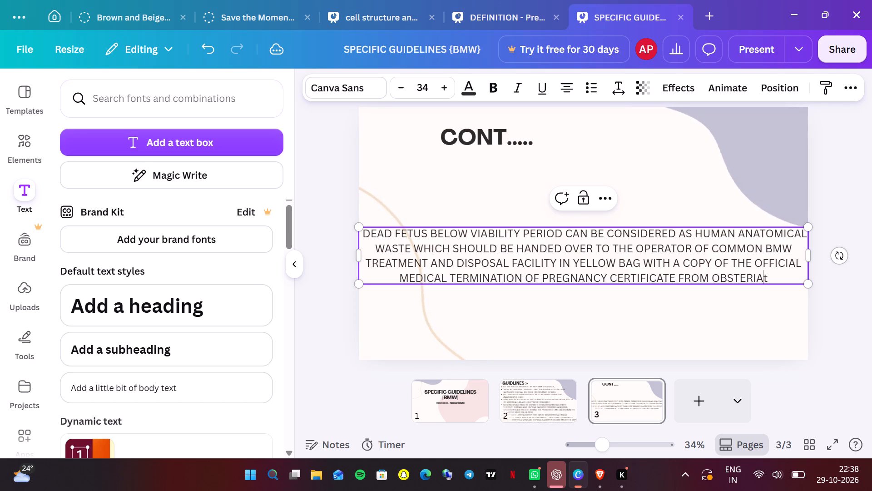
click(770, 276)
key(BackSpace)
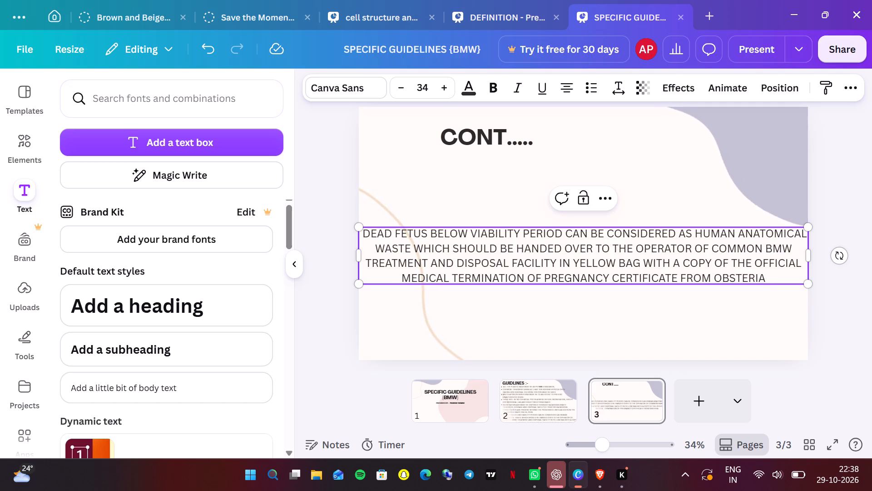
Format the pasted guideline on slide 3 as a bulleted list.
click(362, 235)
click(593, 90)
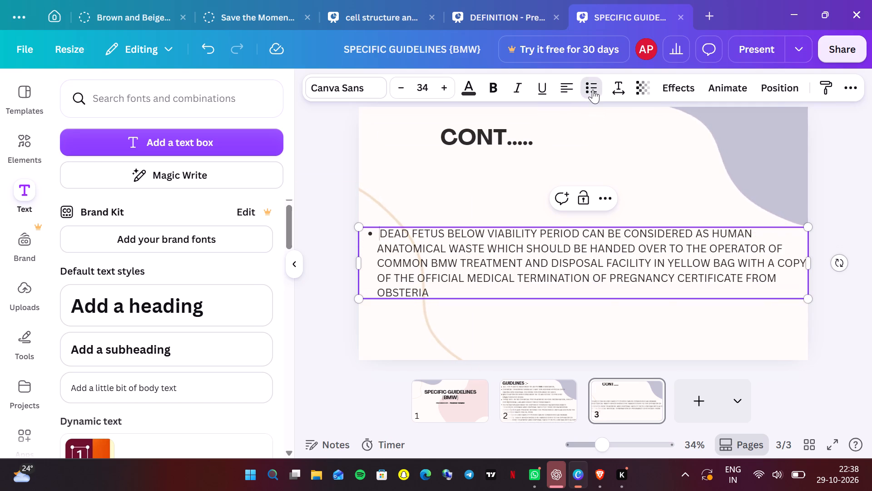
Complete the dead fetus guideline on slide 3 so its last line reads "OBSTERICIAN OR THE MEDICAL SUPRITENDENT.".
click(432, 291)
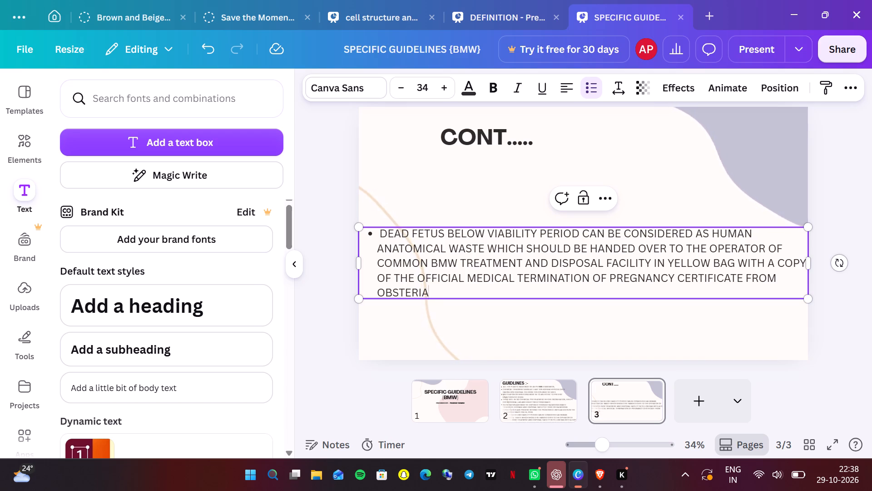
key(BackSpace)
text(CIAN)
key(space)
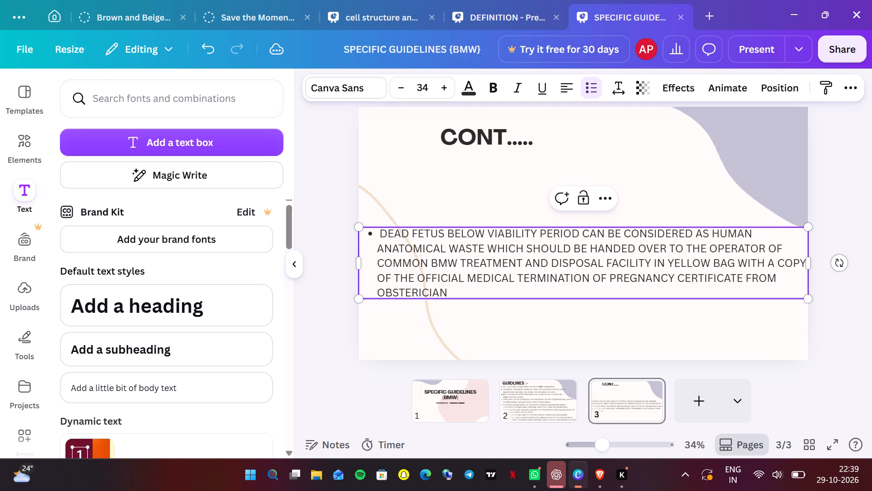
text(OR TH)
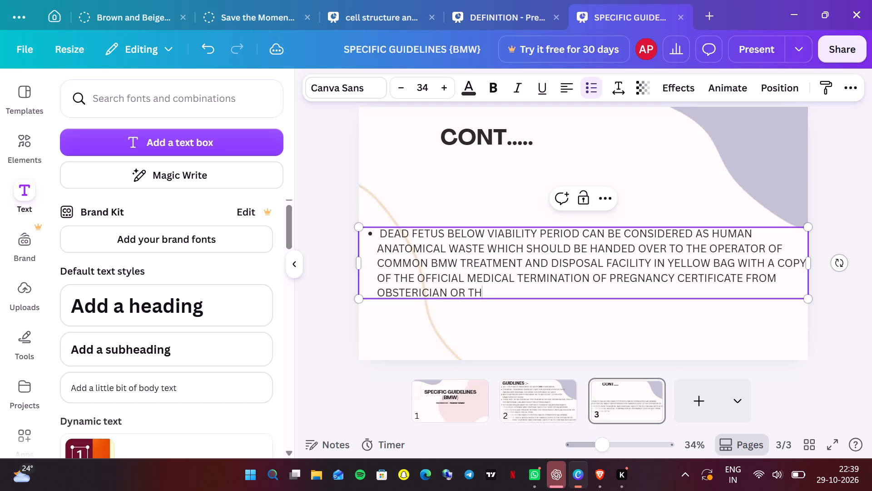
text(E)
key(space)
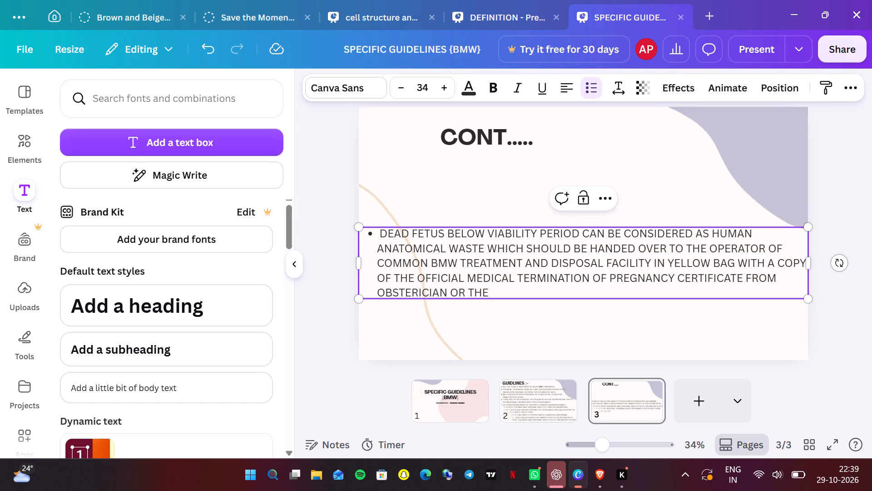
text(MEDICAL)
key(space)
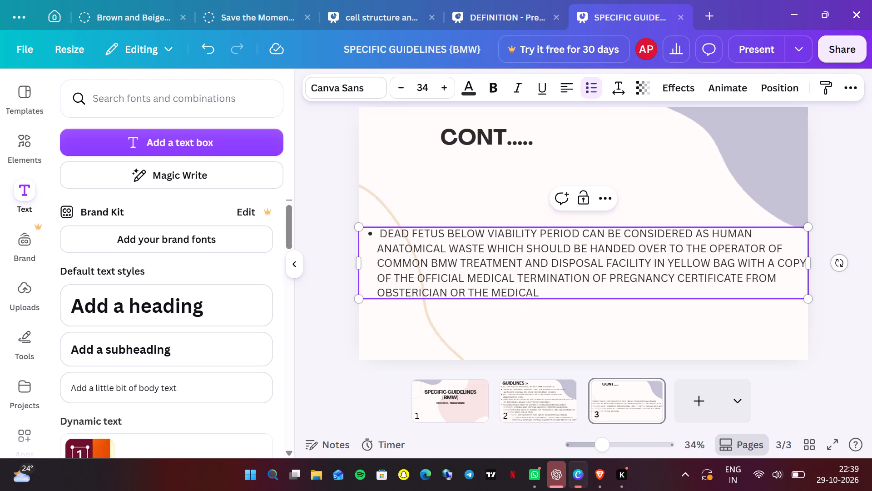
text(SUPRO)
key(BackSpace)
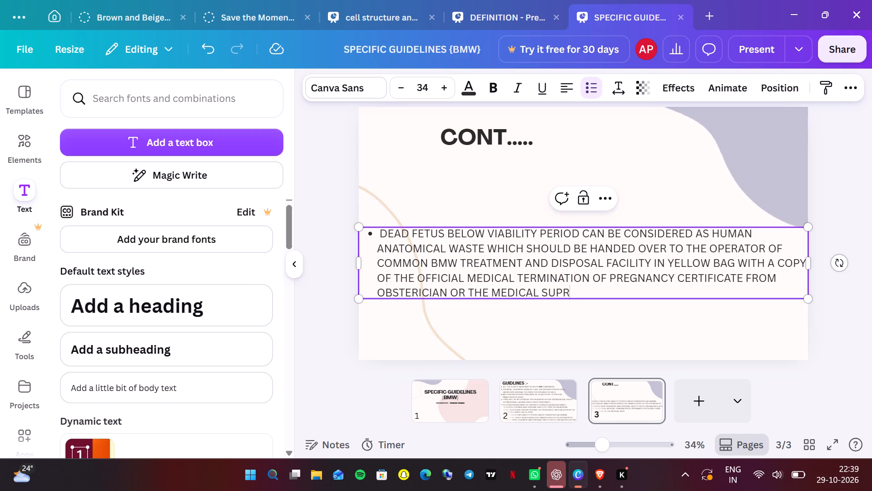
text(IDEN)
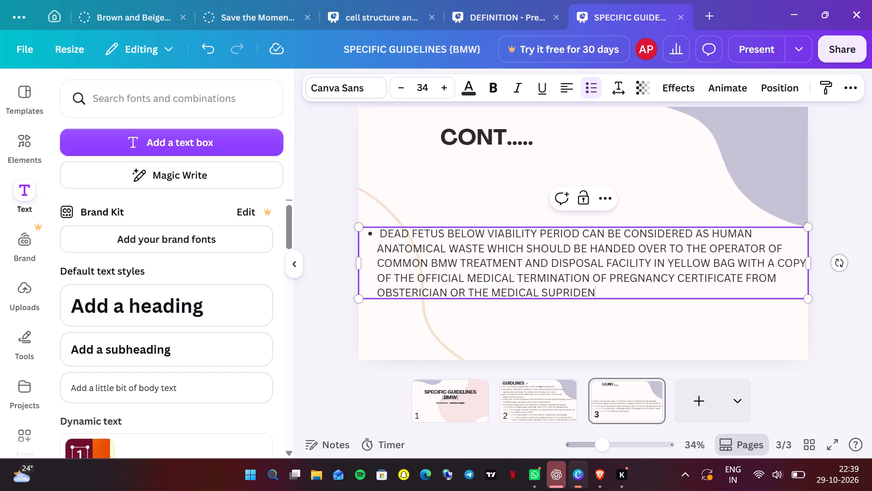
key(BackSpace)
key(BackSpace)
key(BackSpace)
text(TENDENT)
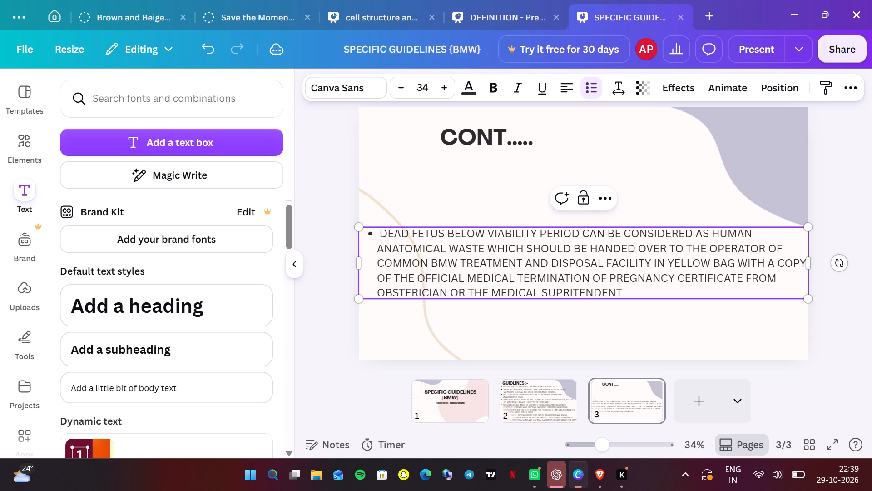
key(period)
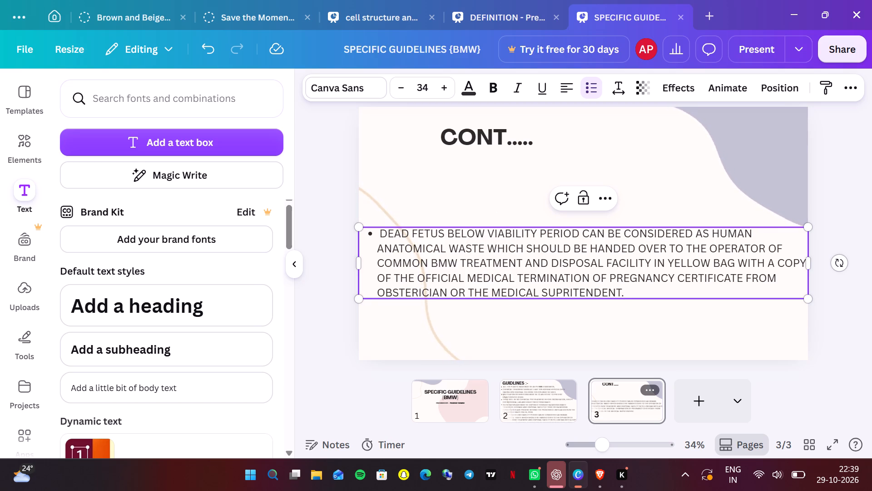
Move the dead fetus guideline's text box up to directly below the "CONT....." heading on slide 3.
click(501, 320)
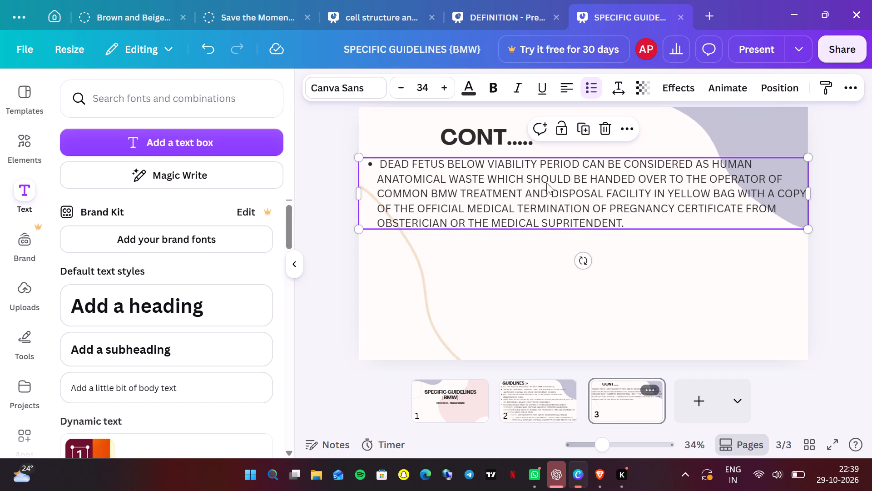
Left-align the "CONT....." heading within its text box on slide 3.
click(493, 125)
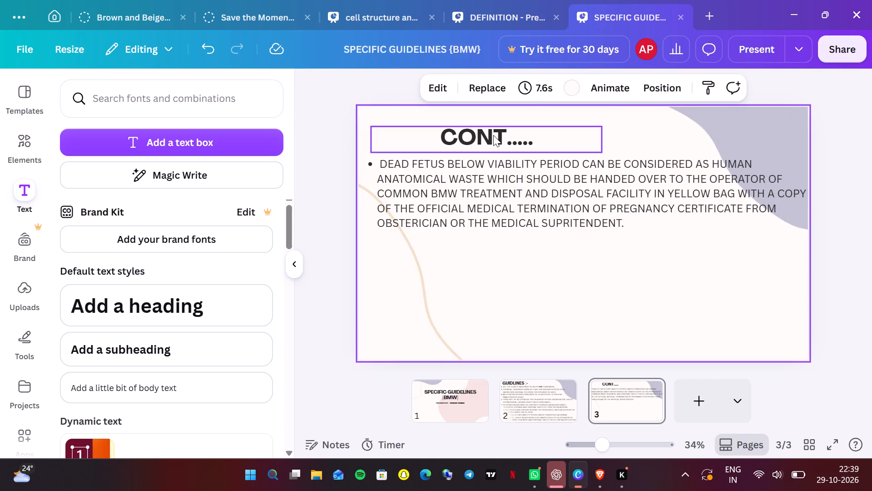
click(493, 135)
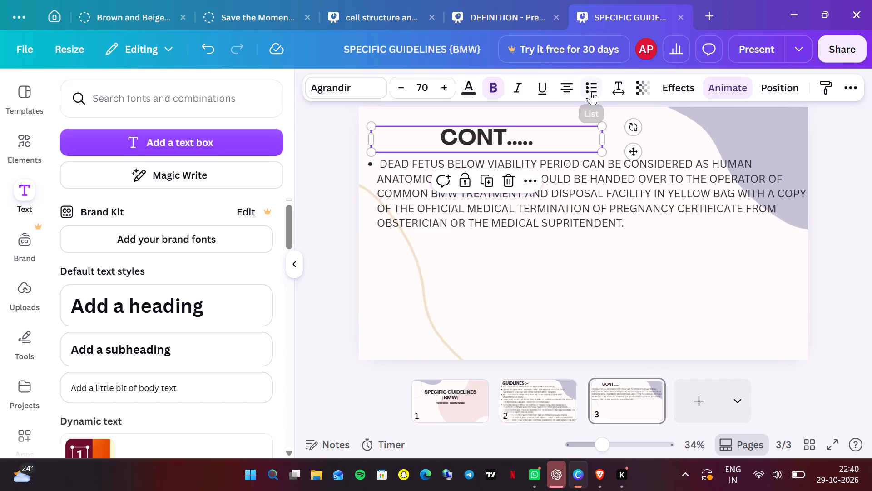
click(567, 86)
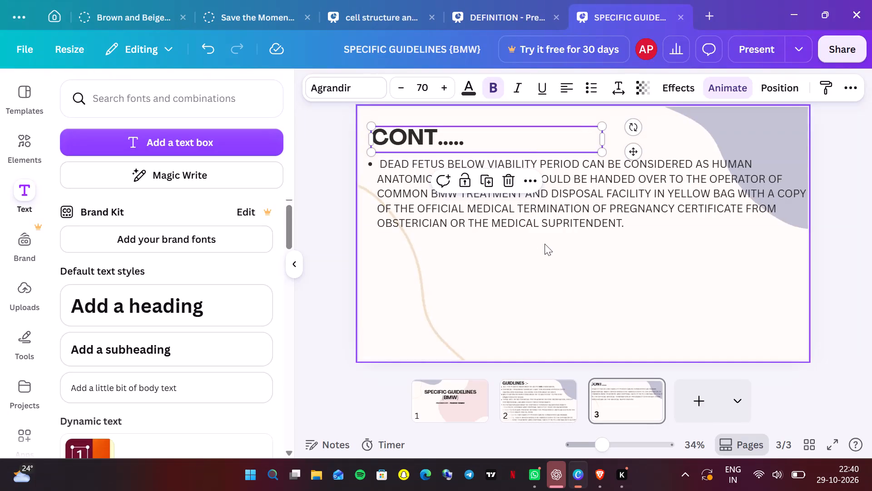
click(588, 260)
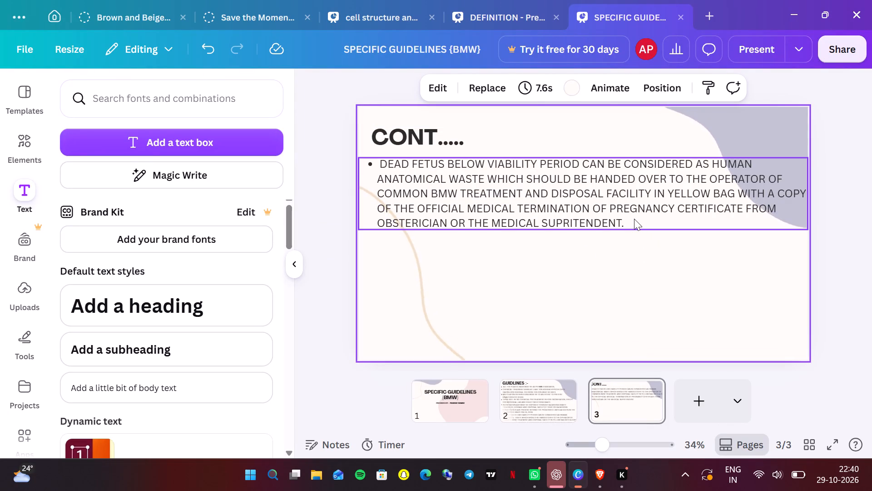
Start a new bullet below the dead fetus guideline in slide 3's text box.
click(634, 219)
key(Return)
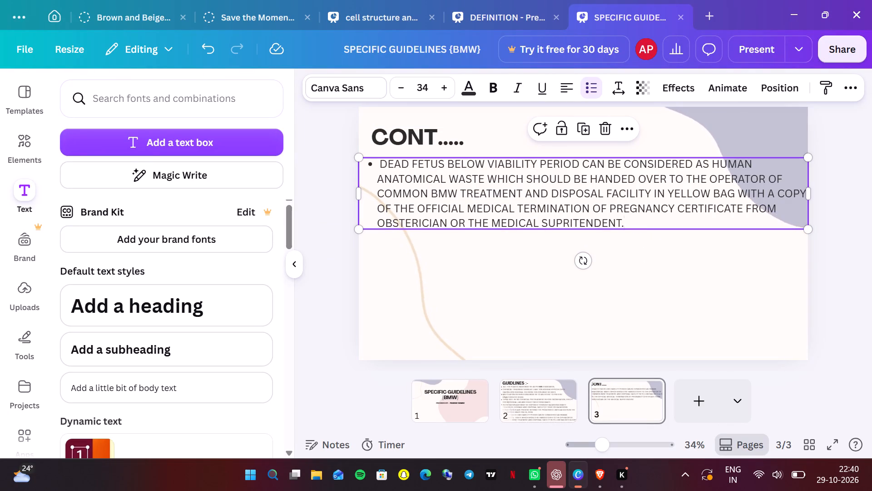
key(Return)
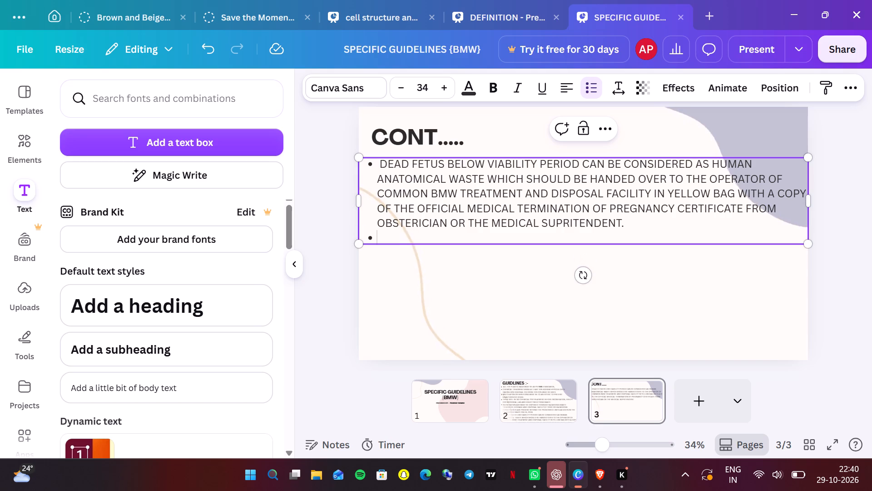
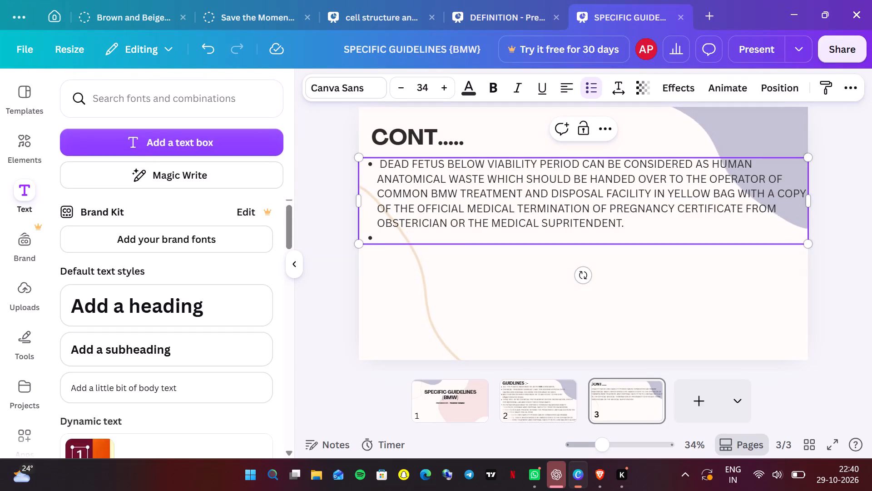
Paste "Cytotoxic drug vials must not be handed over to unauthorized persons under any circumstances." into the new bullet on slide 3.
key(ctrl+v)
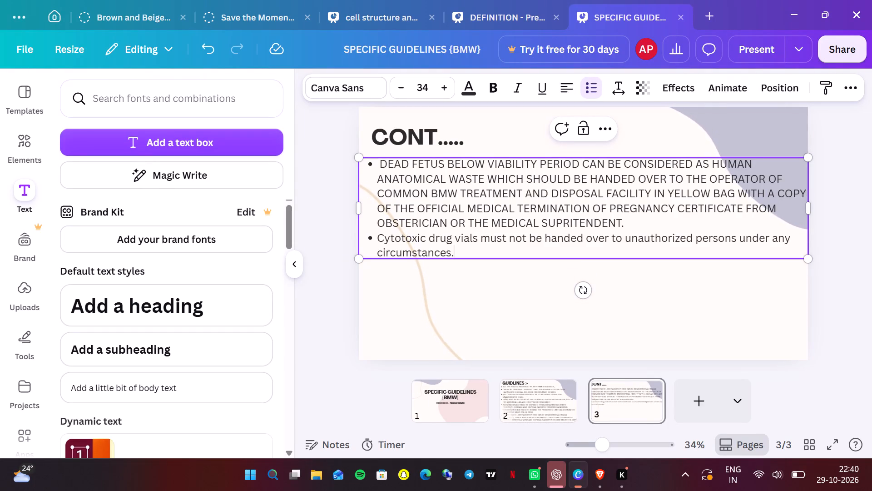
Set the font size of the cytotoxic drug vials bullet on slide 3 to 35.
drag(376, 238, 451, 251)
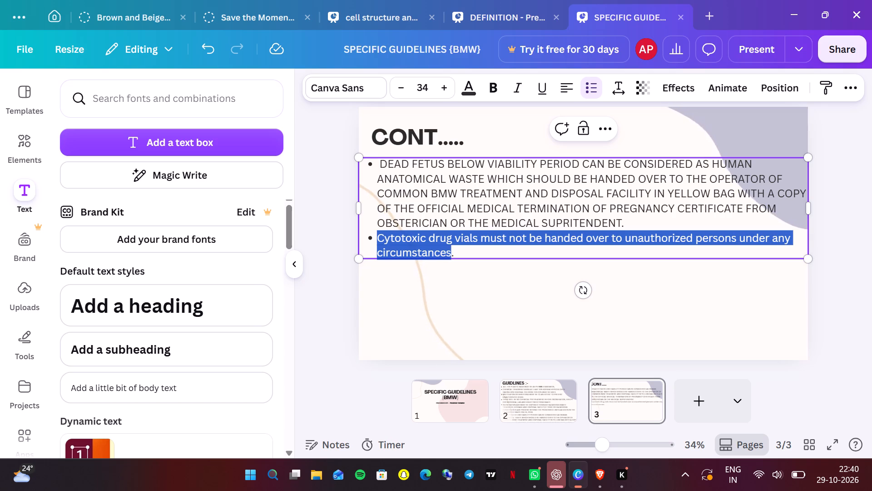
drag(451, 251, 454, 250)
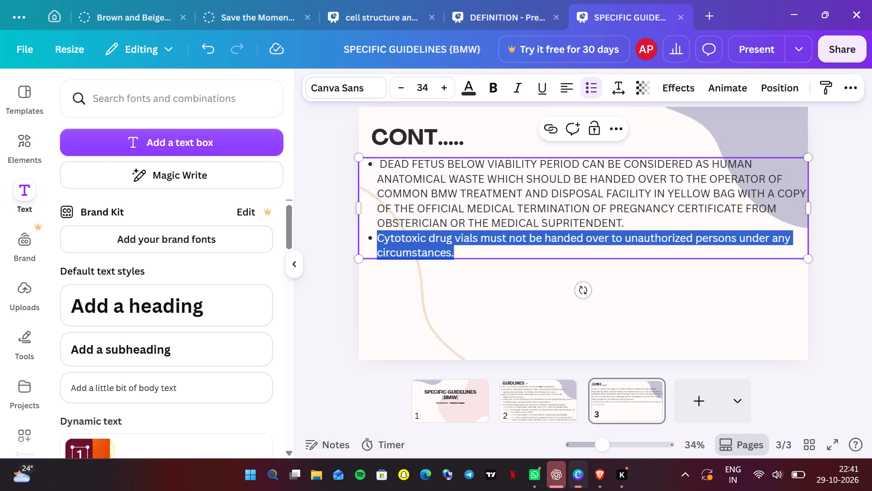
click(466, 252)
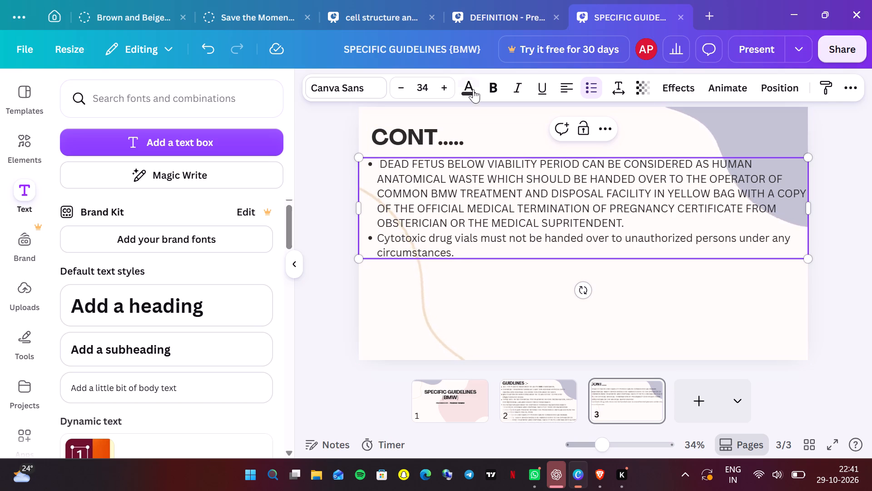
click(446, 85)
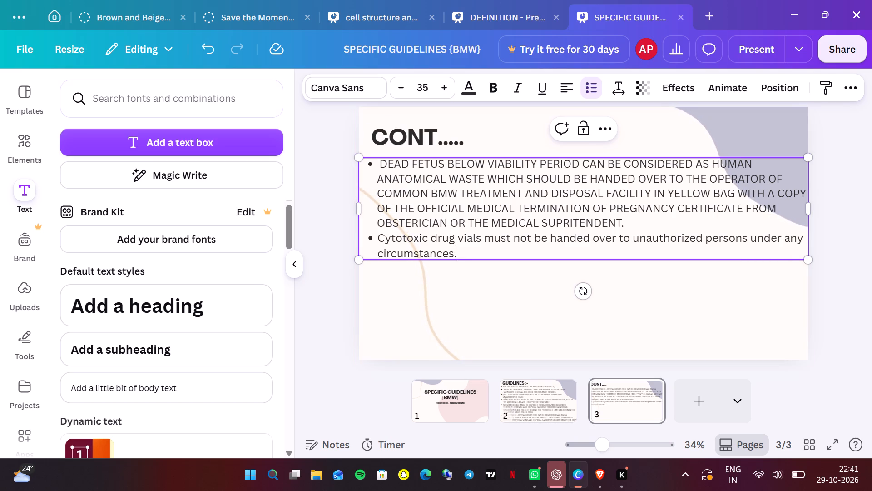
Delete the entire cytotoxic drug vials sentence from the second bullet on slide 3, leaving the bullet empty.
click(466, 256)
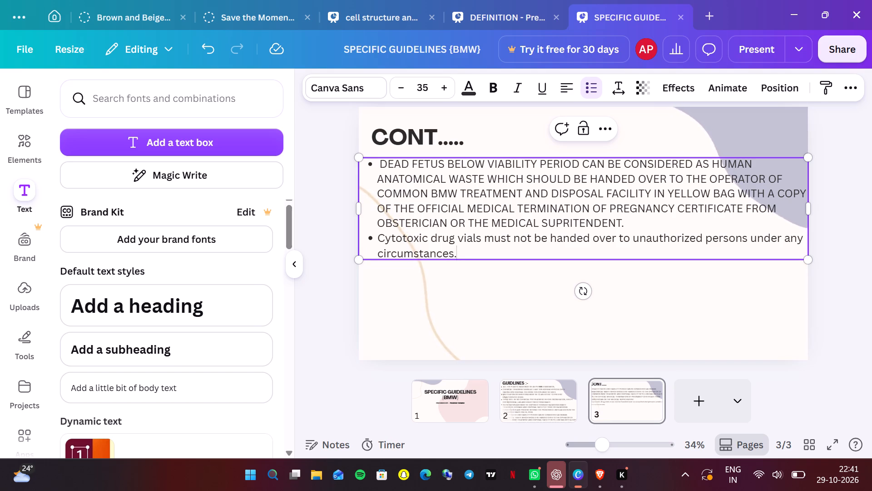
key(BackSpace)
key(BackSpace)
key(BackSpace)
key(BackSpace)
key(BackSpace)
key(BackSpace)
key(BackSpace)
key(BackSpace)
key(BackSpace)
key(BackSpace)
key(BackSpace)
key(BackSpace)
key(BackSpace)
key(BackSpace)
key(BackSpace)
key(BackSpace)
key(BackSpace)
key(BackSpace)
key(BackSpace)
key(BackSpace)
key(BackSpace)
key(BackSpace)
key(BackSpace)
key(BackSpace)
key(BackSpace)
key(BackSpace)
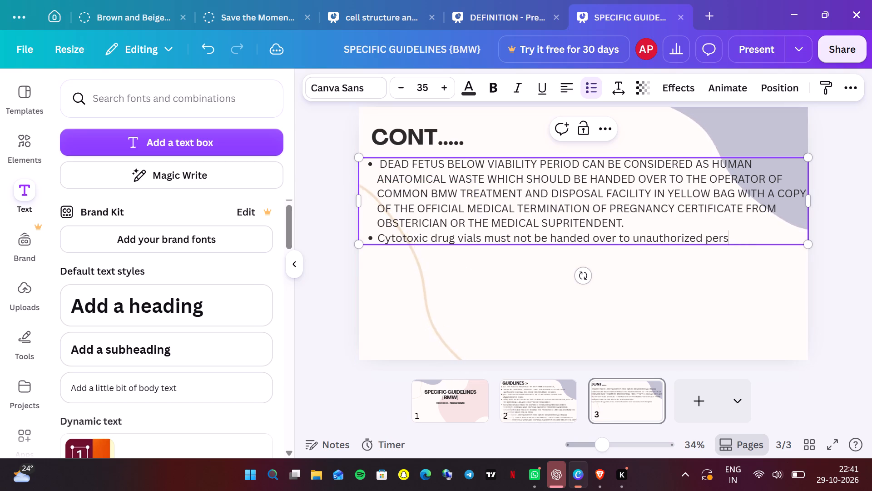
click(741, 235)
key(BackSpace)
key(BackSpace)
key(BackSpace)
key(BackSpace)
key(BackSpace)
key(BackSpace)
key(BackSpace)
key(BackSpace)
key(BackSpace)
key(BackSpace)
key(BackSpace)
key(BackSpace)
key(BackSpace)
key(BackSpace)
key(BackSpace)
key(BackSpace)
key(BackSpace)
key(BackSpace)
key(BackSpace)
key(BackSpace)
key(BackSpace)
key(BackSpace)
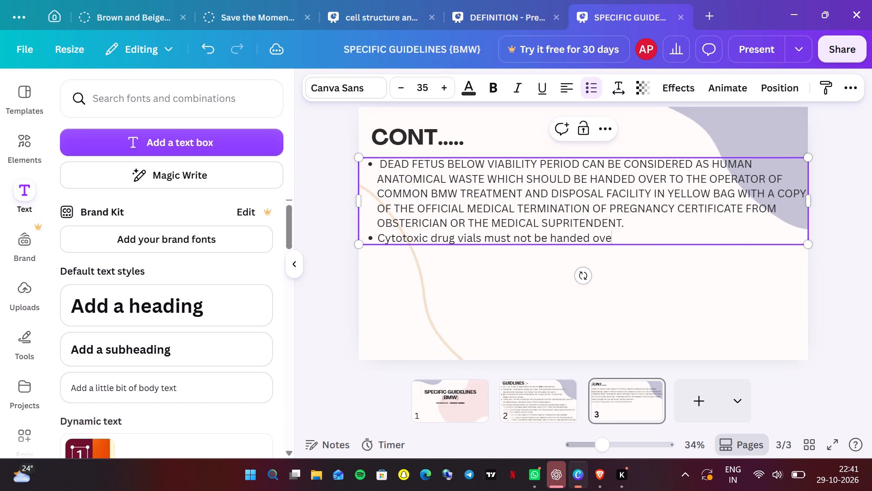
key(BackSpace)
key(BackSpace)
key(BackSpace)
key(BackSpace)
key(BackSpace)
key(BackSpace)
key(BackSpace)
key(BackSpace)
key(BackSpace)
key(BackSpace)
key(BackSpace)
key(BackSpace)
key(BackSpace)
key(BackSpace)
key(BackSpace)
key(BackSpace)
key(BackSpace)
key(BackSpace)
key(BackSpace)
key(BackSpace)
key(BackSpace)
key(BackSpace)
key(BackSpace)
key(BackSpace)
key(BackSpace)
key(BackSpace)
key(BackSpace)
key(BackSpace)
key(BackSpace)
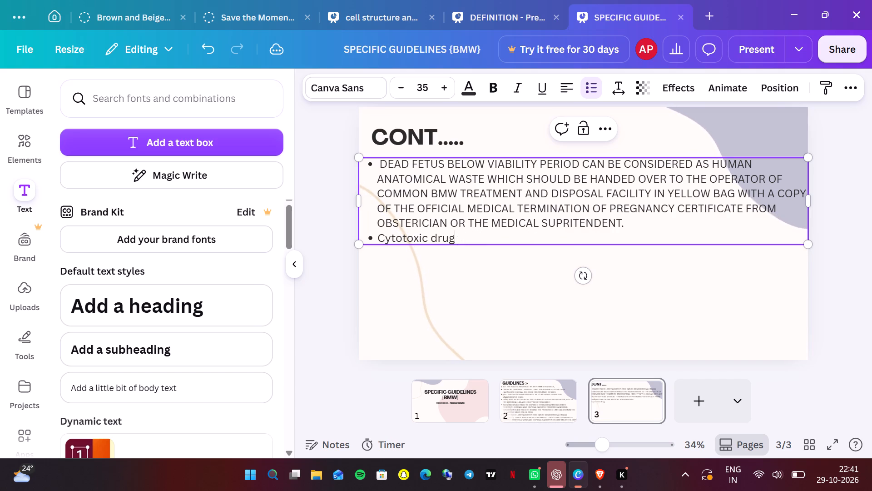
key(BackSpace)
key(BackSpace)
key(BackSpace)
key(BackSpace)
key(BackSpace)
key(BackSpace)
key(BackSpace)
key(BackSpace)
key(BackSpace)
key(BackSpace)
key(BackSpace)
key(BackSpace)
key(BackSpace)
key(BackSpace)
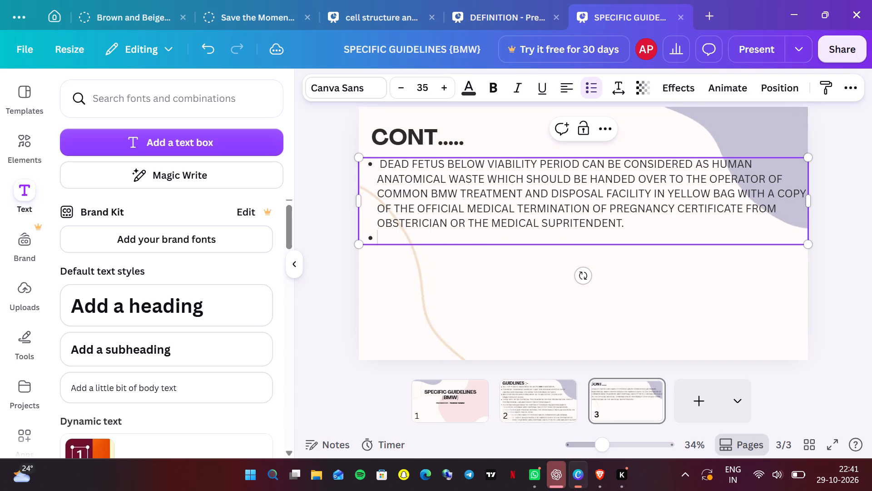
Remove the bullet formatting from the empty line below the dead fetus guideline on slide 3.
key(c)
key(BackSpace)
key(Tab)
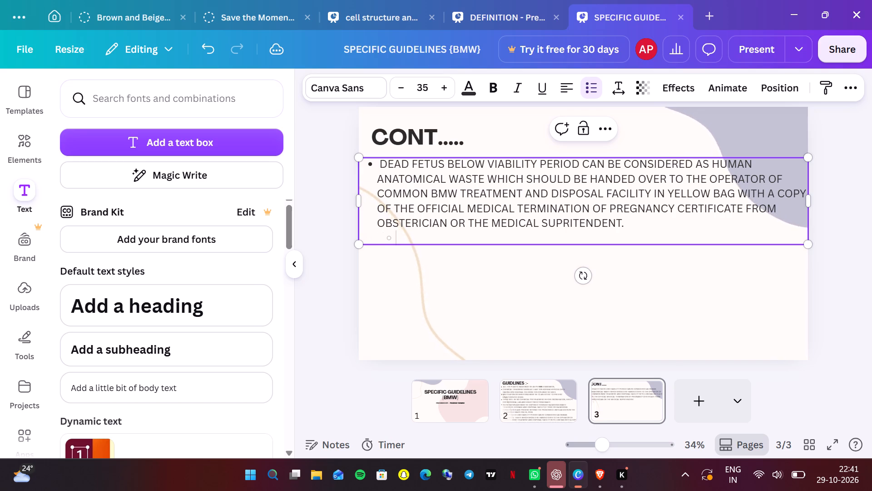
key(BackSpace)
key(BackSpace)
Reapply bulleted list formatting to the empty line below the dead fetus guideline on slide 3.
click(594, 80)
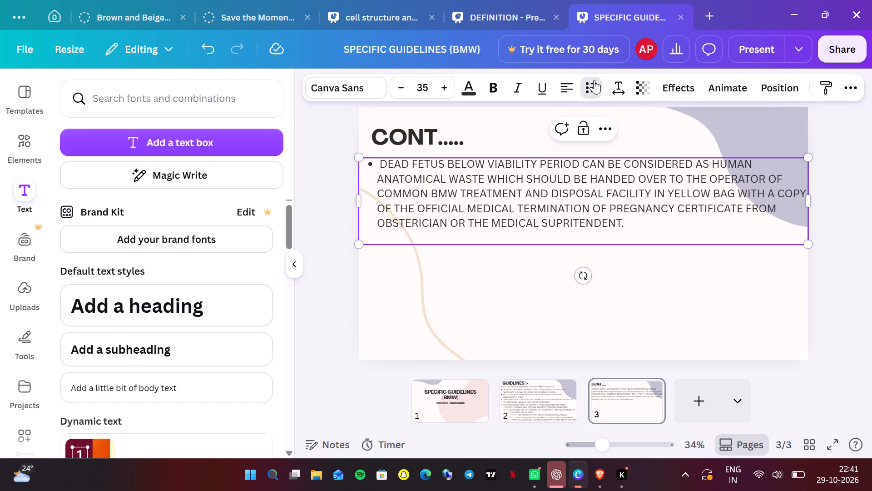
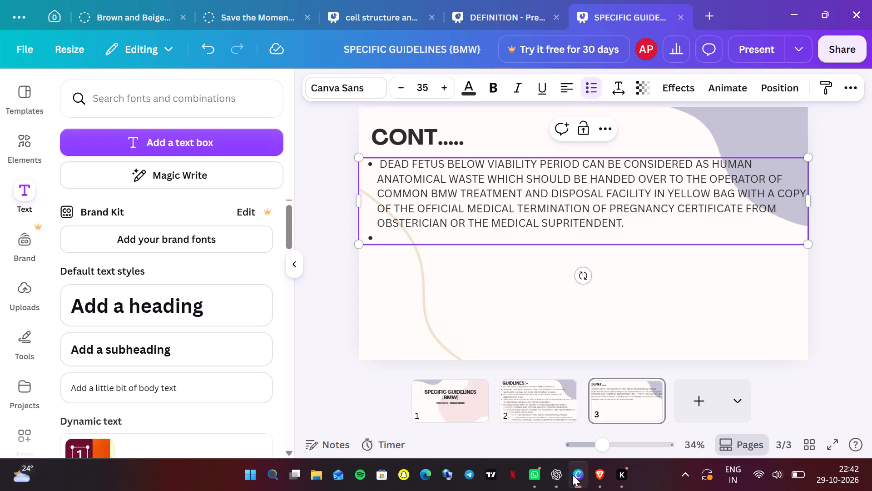
Paste "CYTOTOXIC DRUG VIALS MUST NOT BE HANDED OVER TO UNAUTHORIZED PERSONS UNDER ANY CIRCUMSTANCE" into the empty bullet, end it with a period, and start another bullet.
click(431, 235)
key(ctrl+v)
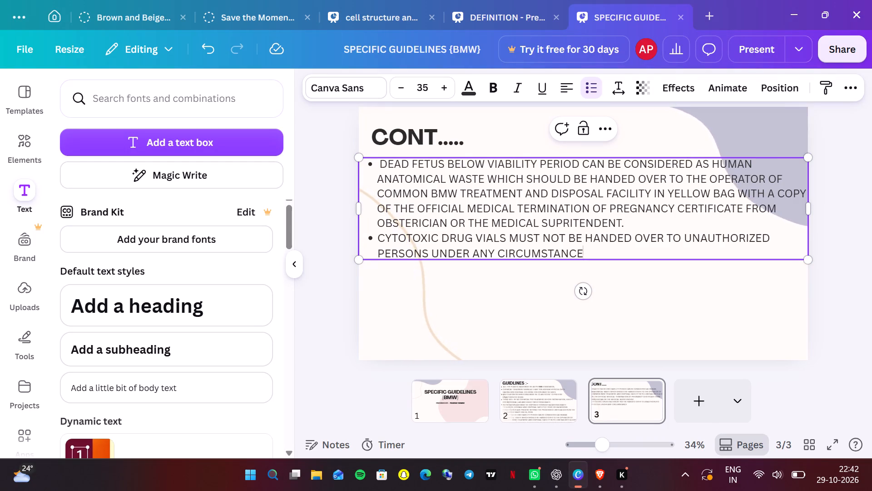
key(period)
key(Return)
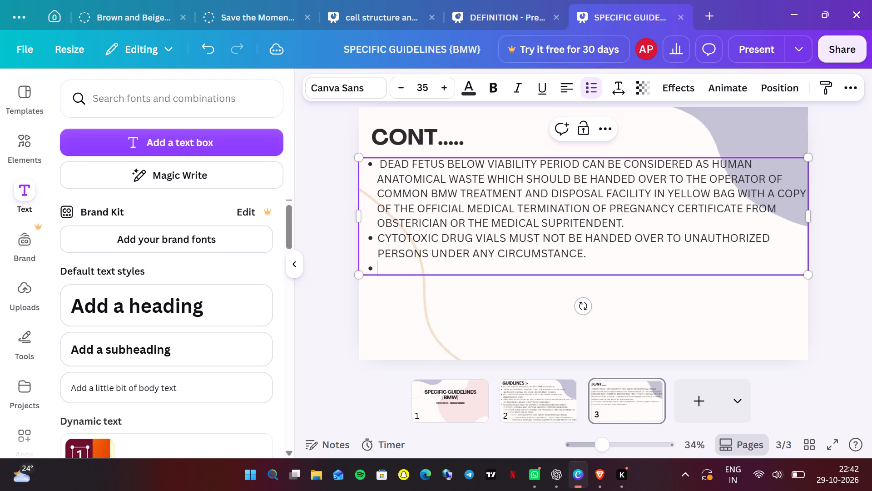
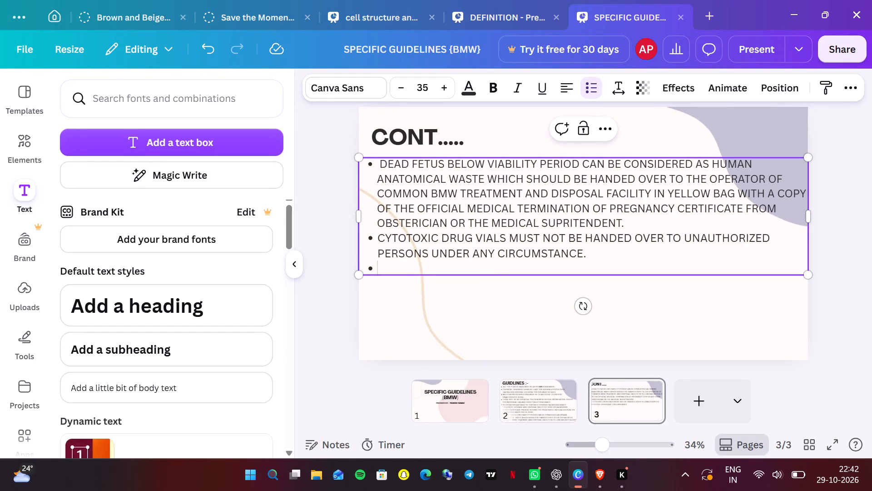
Paste the guideline on disposing of residual or discarded chemical wastes, disinfectants and chemical sludges at hazardous waste facilities into the empty bullet and start another bullet.
key(ctrl+v)
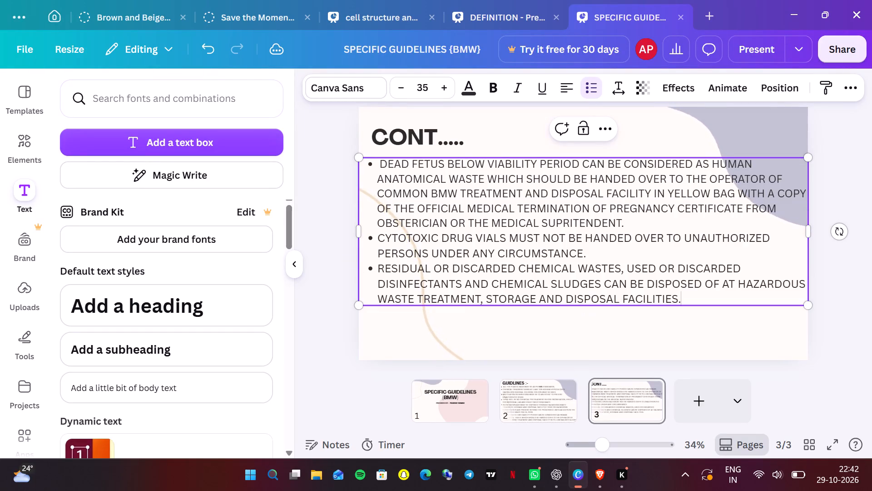
key(Return)
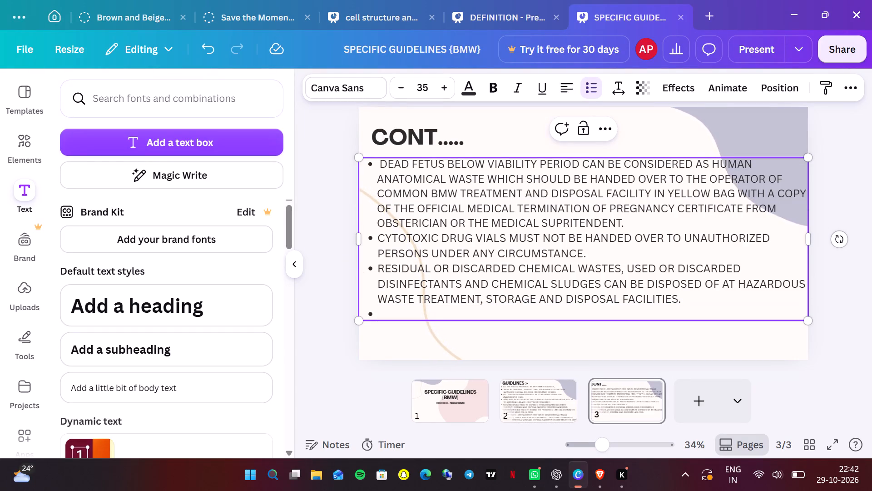
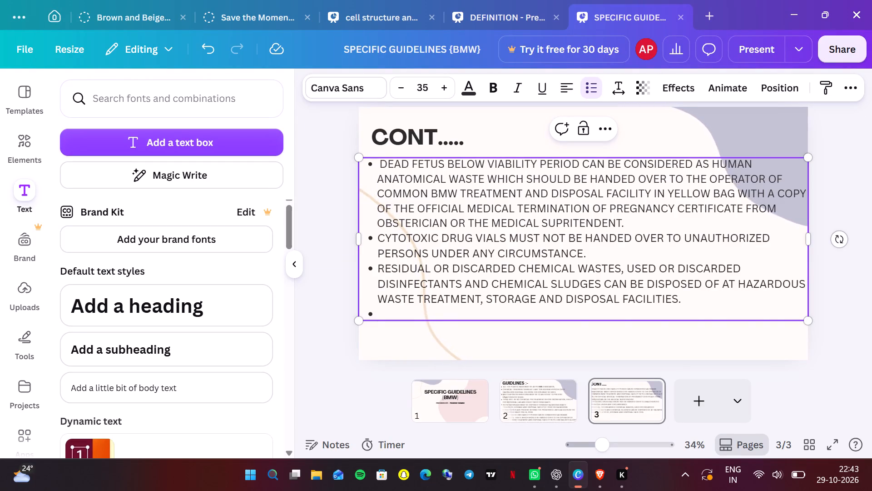
Paste the guideline on on-site pre-treatment of laboratory waste, microbiological waste, blood samples and blood bags into the empty bullet and start another bullet.
key(ctrl+v)
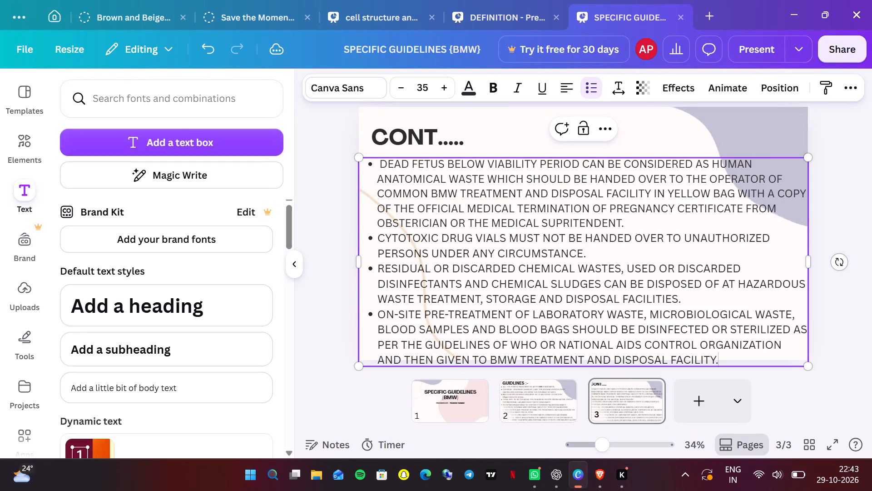
key(Return)
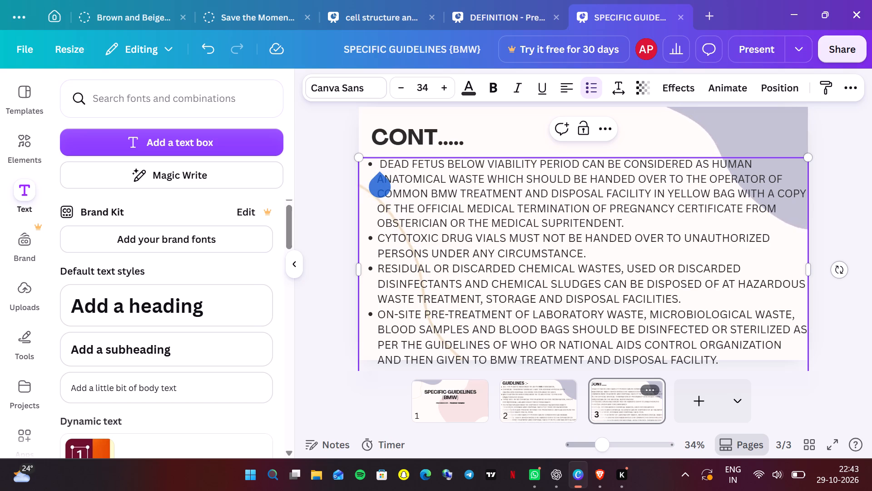
Reduce the font size of all four guideline bullets on slide 3 by two steps so they fit the slide.
drag(464, 312, 582, 340)
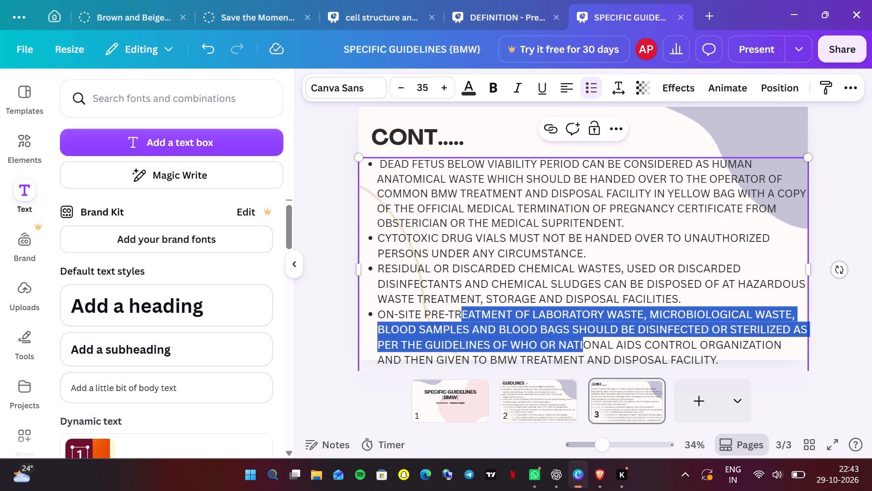
click(725, 251)
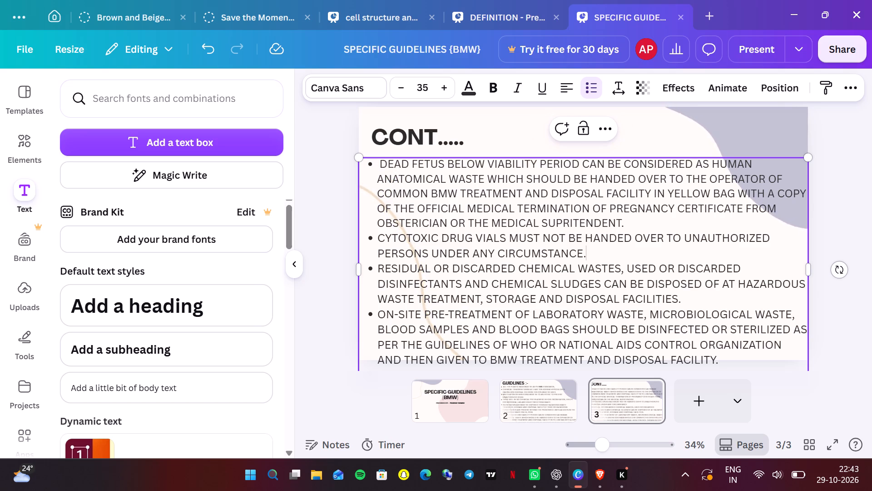
drag(368, 166, 781, 353)
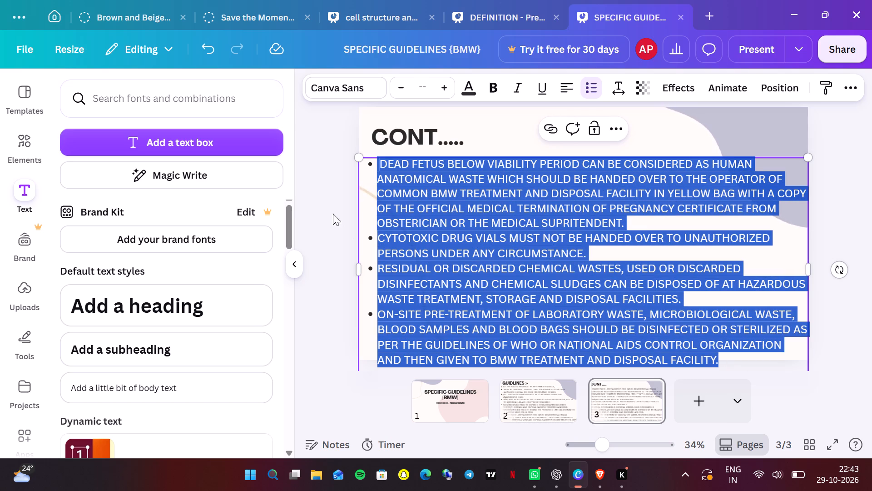
click(401, 87)
click(401, 87)
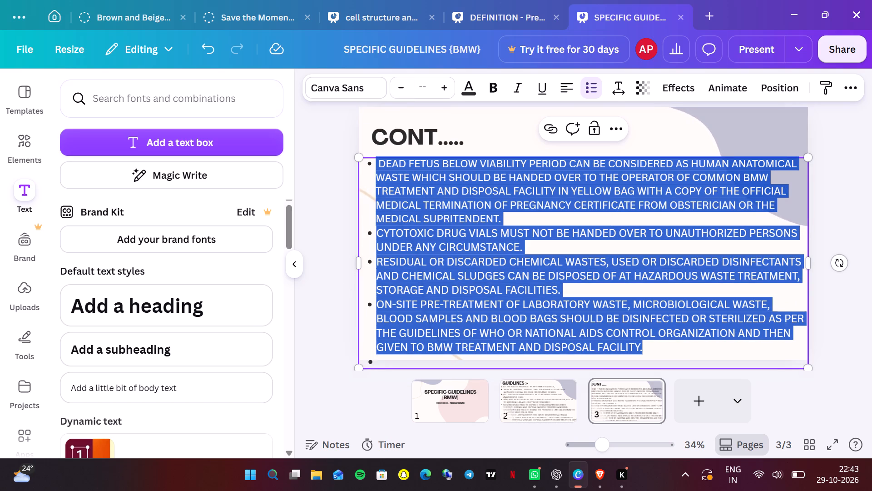
Remove the empty bullet below the on-site pre-treatment guideline.
click(687, 357)
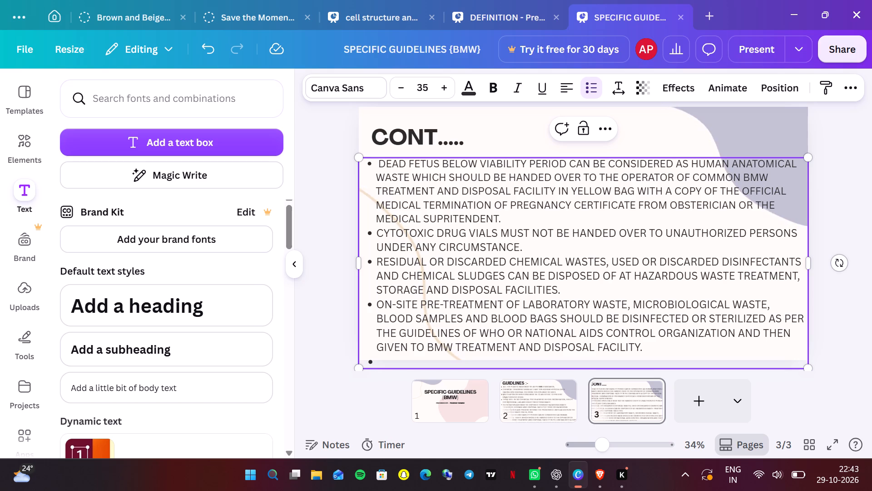
key(BackSpace)
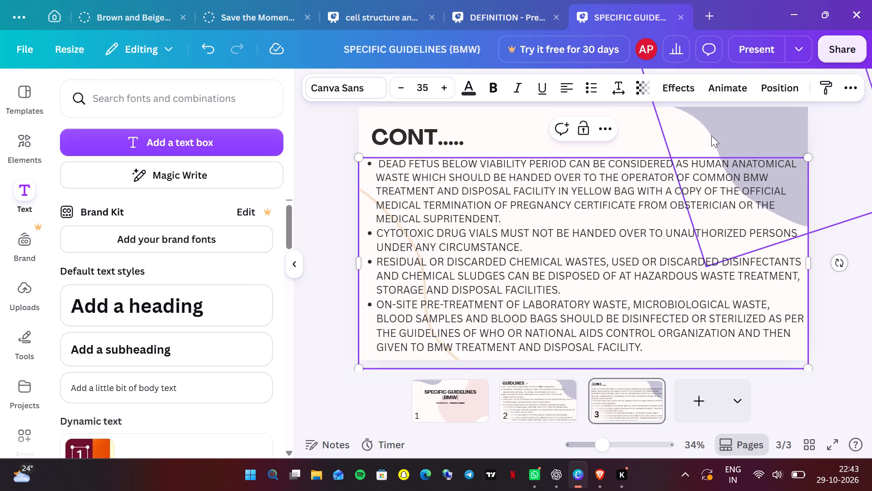
Add a fourth slide and apply the "Add a section header" page layout from the Simple Presentation in Pink Lilac Pastel template.
click(700, 394)
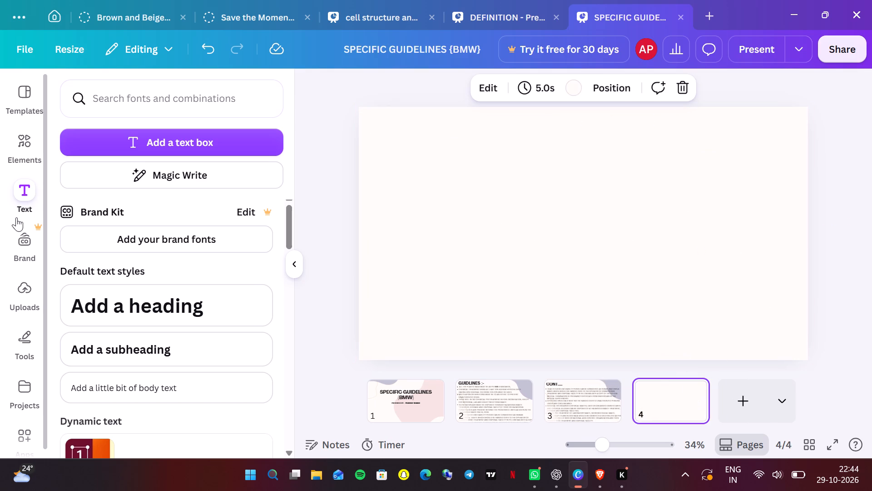
click(19, 93)
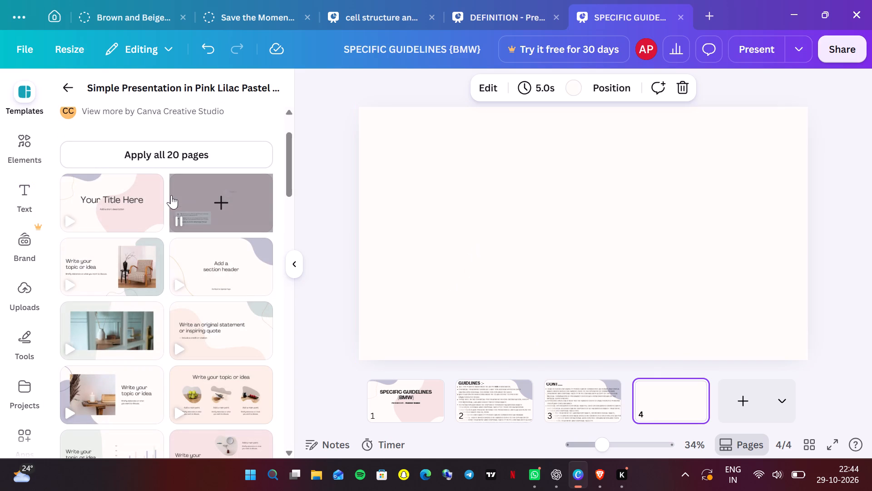
click(236, 282)
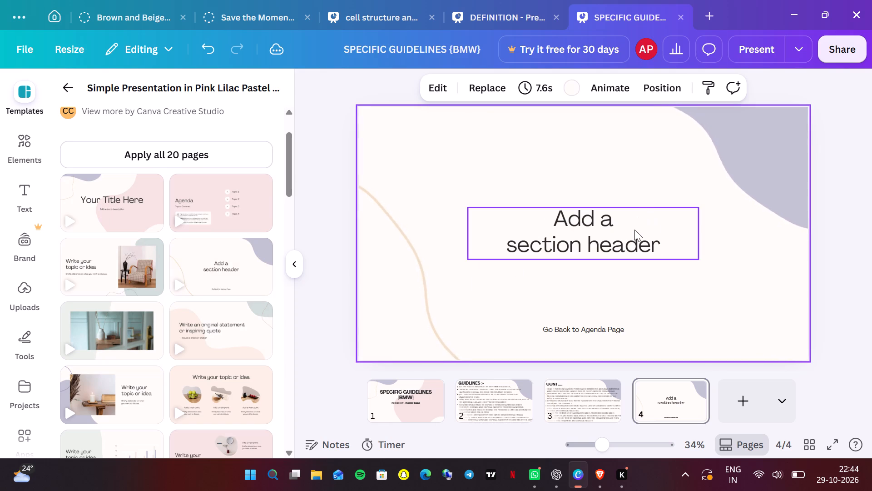
Delete the "Go Back to Agenda Page" text from slide 4.
click(588, 329)
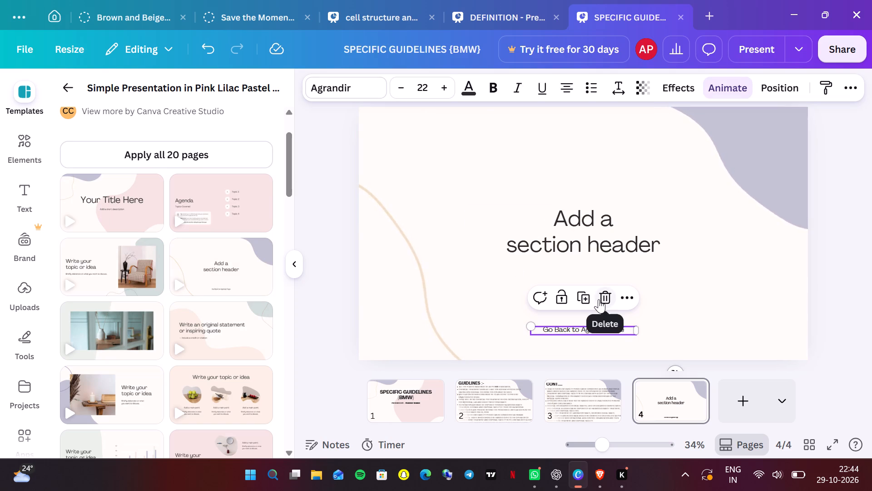
click(599, 299)
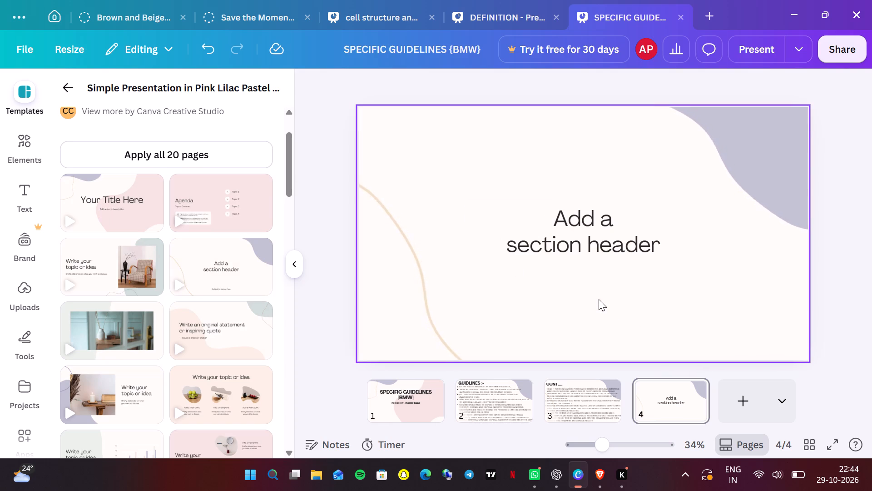
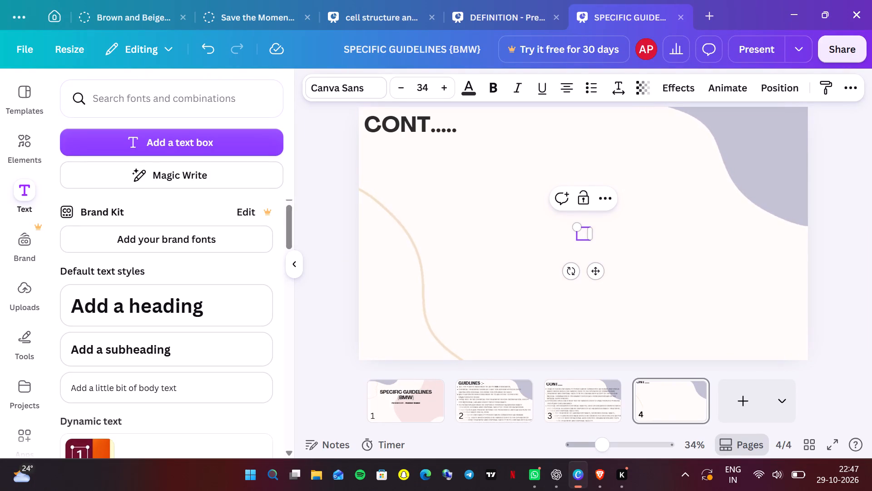
Paste the in-house incinerator guideline into slide 4's empty text box and remove the space before "INSTALLATION".
key(ctrl+v)
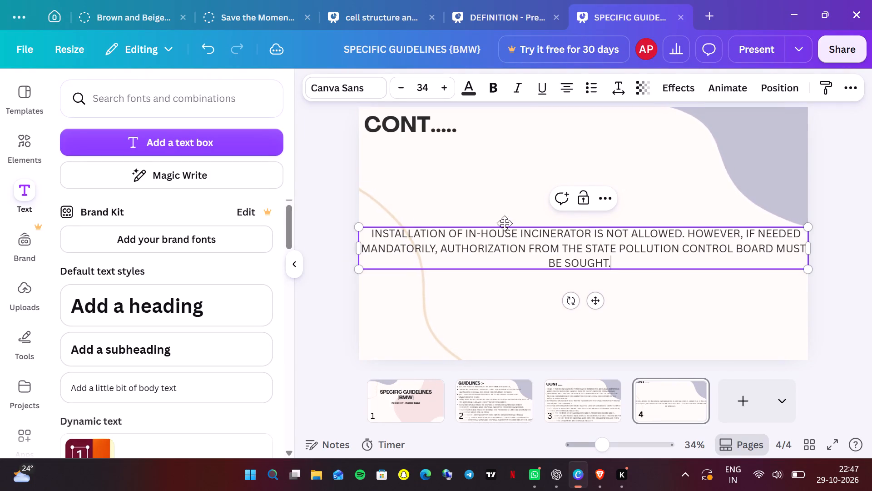
click(370, 232)
key(BackSpace)
key(BackSpace)
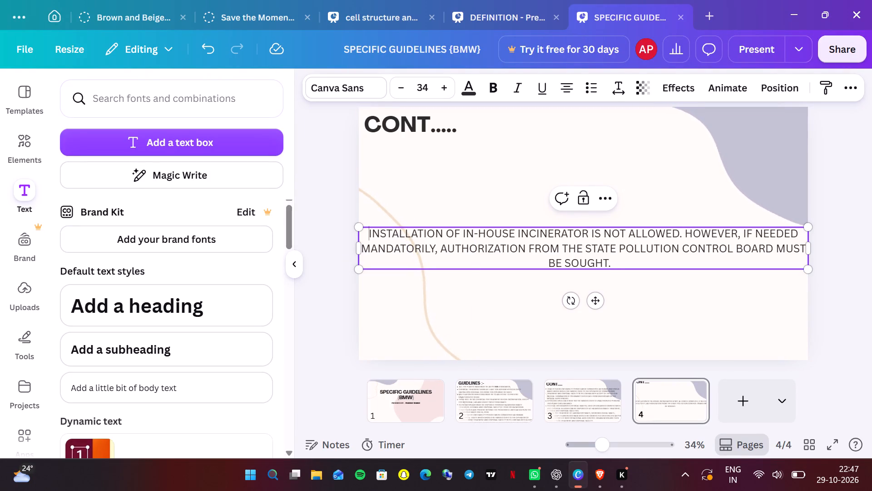
key(BackSpace)
key(BackSpace)
Format the in-house incinerator guideline on slide 4 as a bulleted list.
click(598, 89)
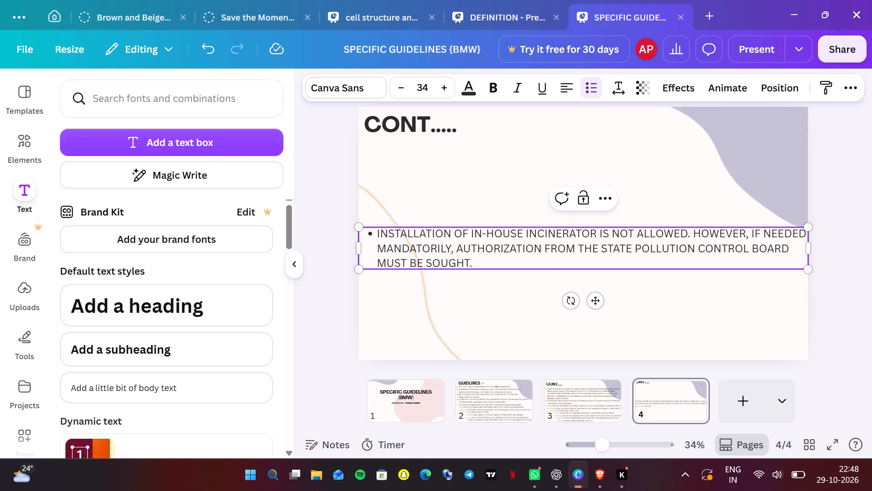
Insert an empty line above the incinerator guideline and remove the bullets from both the empty line and the guideline.
key(Return)
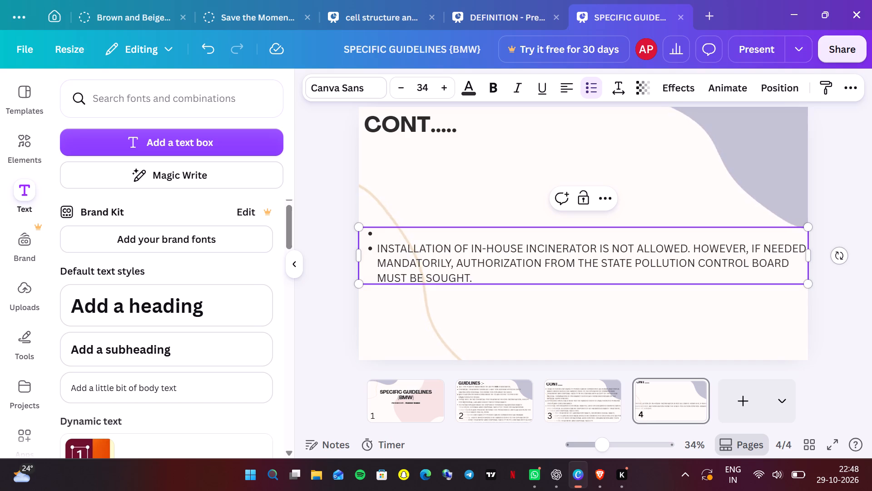
key(BackSpace)
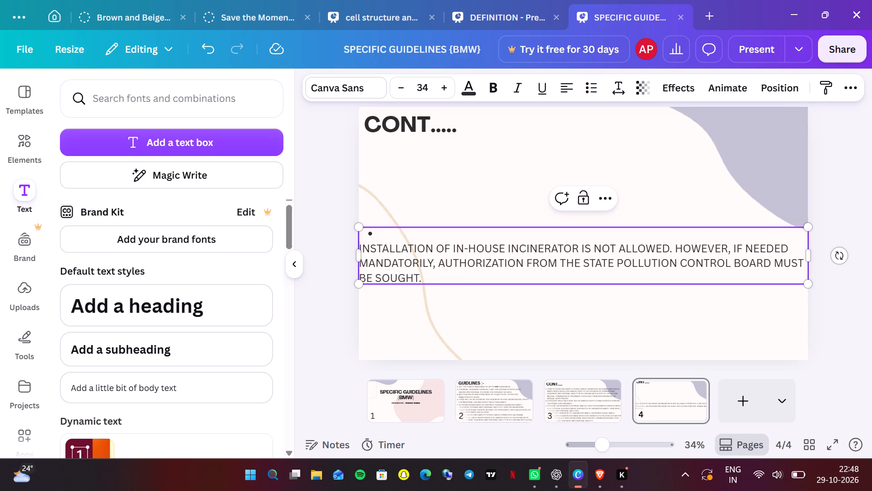
click(382, 235)
key(BackSpace)
key(BackSpace)
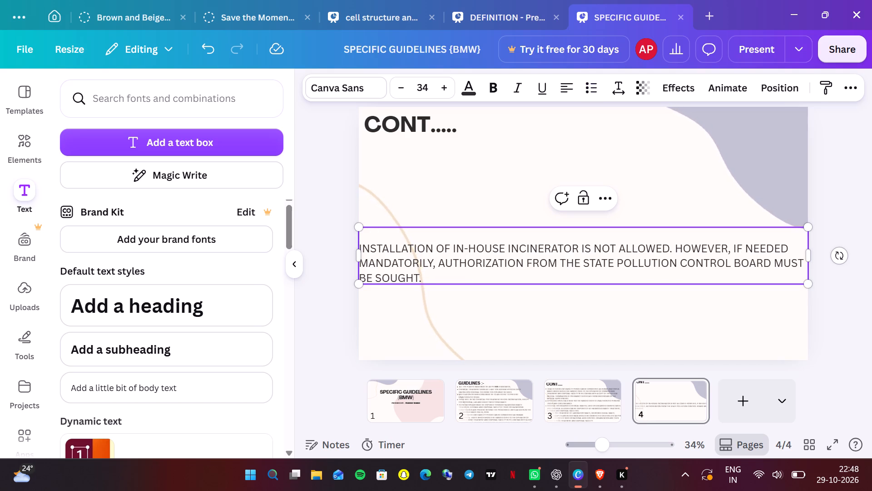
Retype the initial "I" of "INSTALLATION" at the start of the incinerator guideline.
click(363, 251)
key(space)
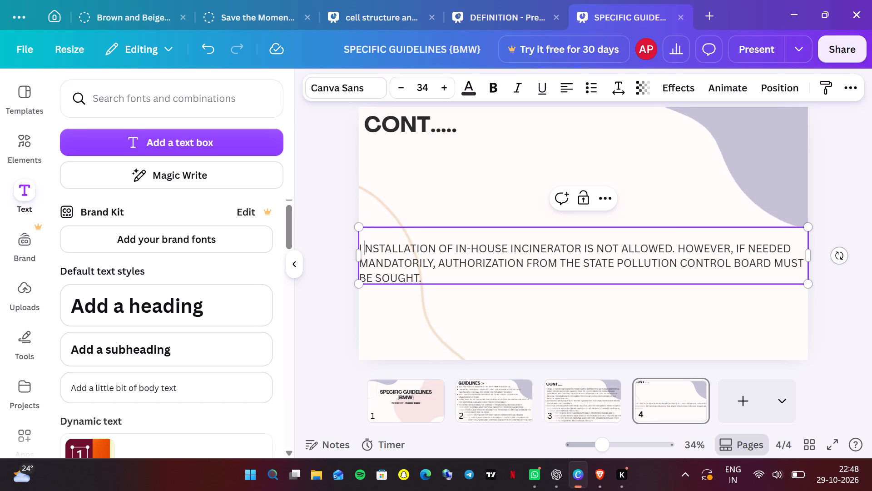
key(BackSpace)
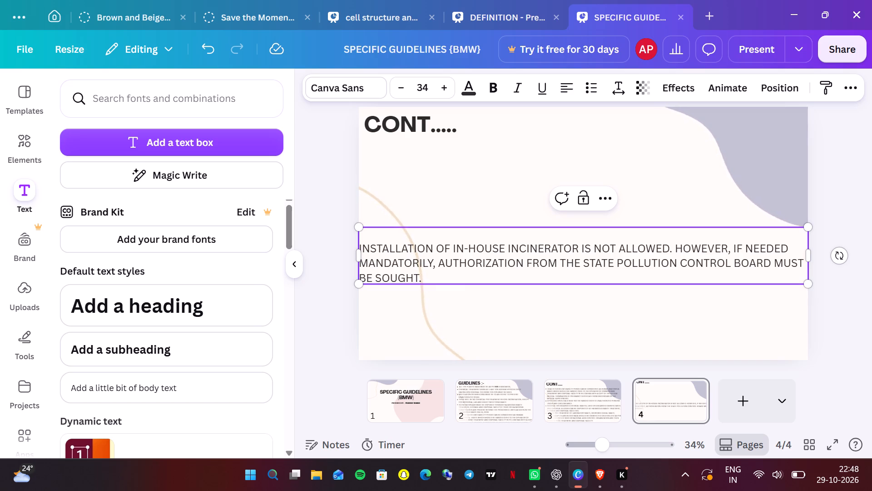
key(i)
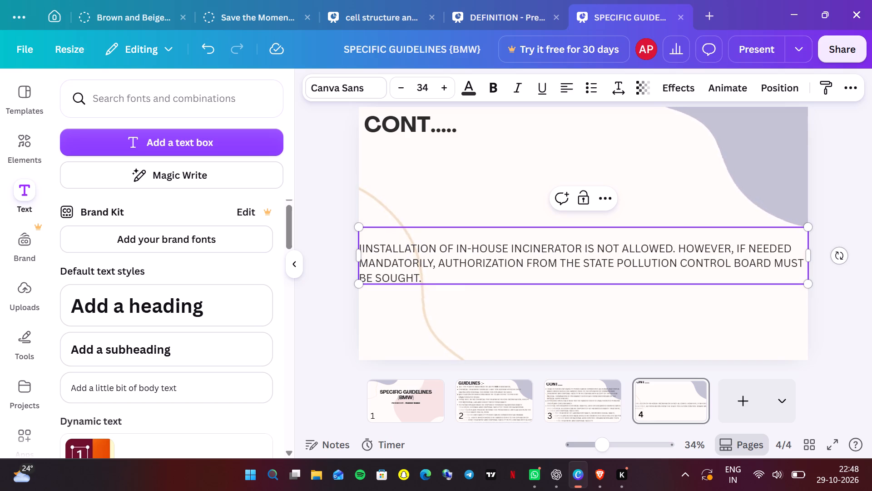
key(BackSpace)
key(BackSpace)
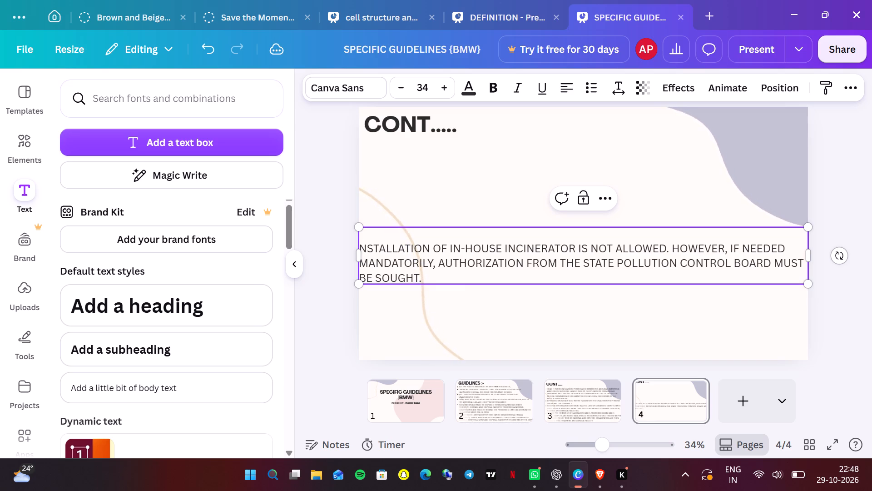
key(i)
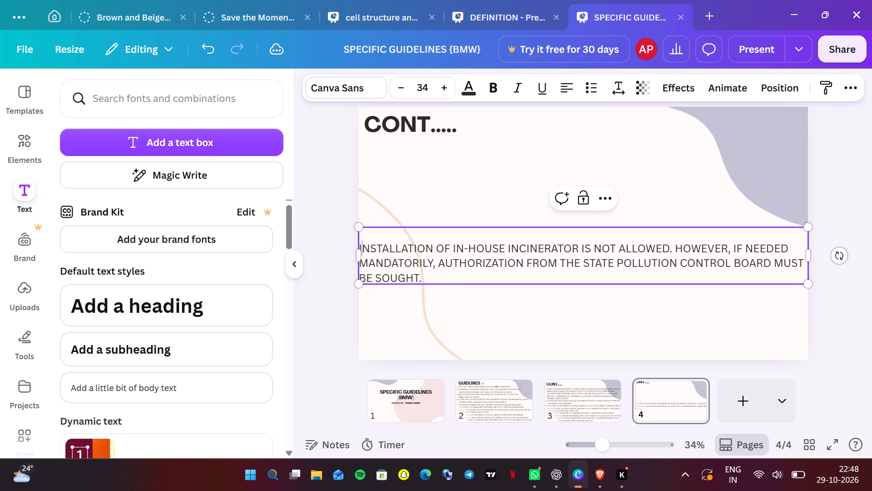
Add an empty line below the incinerator guideline, after "BE SOUGHT.".
click(449, 276)
key(Return)
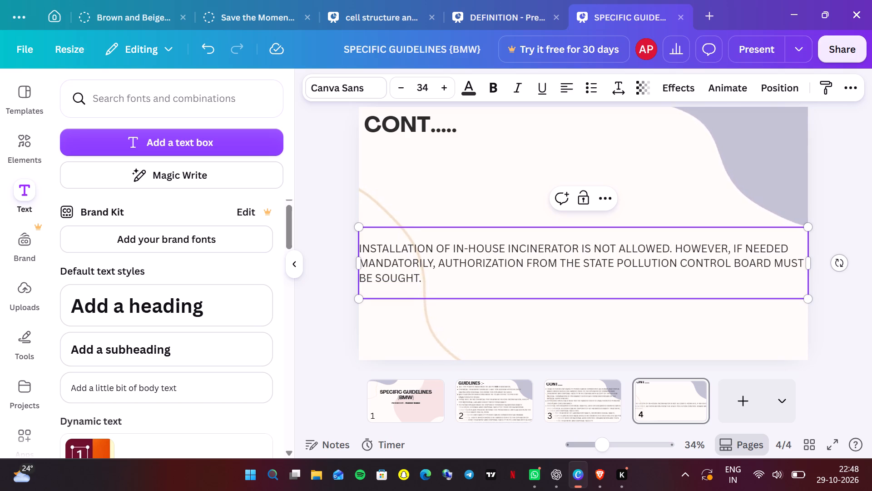
click(417, 287)
click(432, 277)
Add another empty line at the end of the incinerator guideline's text box on slide 4.
key(Return)
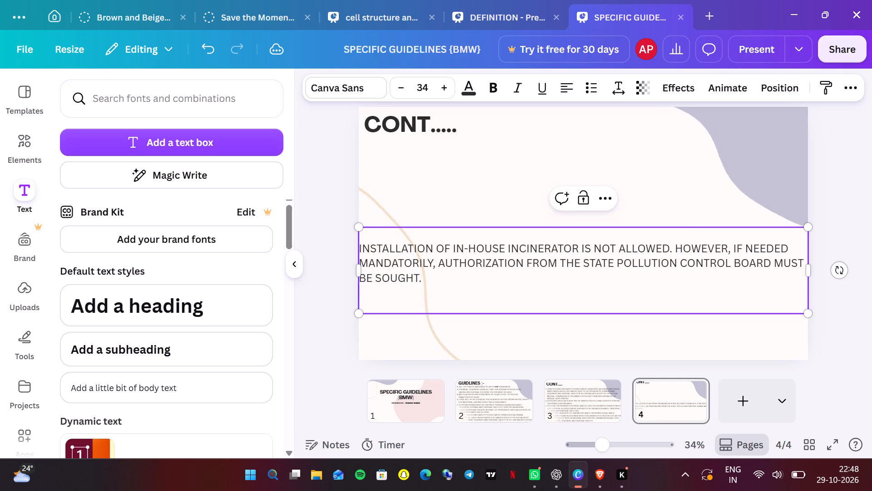
Format the in-house incinerator guideline as a bullet point, leaving the empty lines around it unbulleted.
click(362, 249)
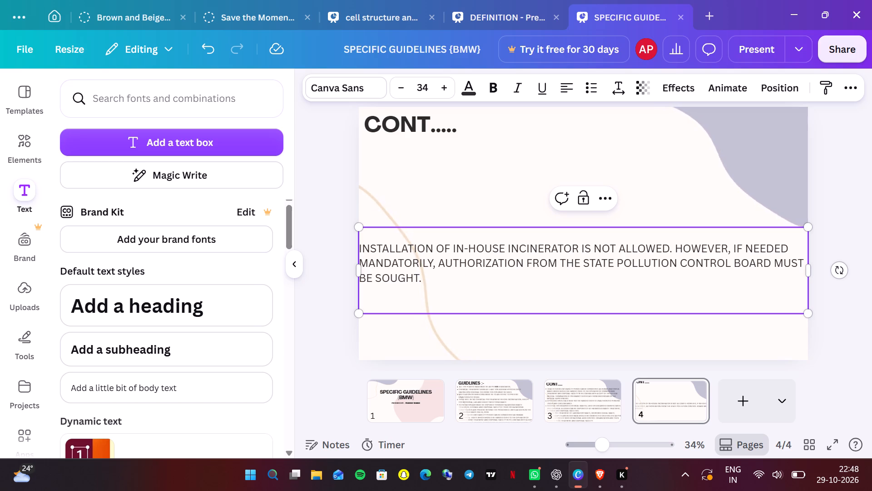
key(Left)
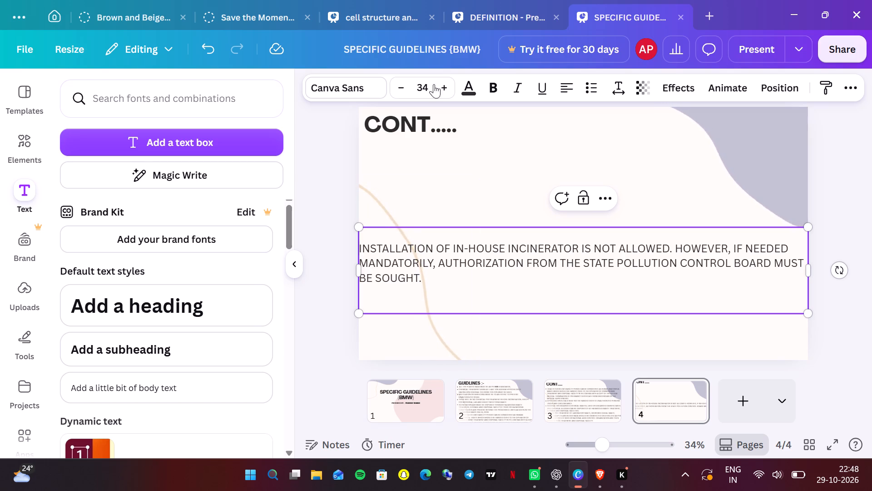
click(584, 90)
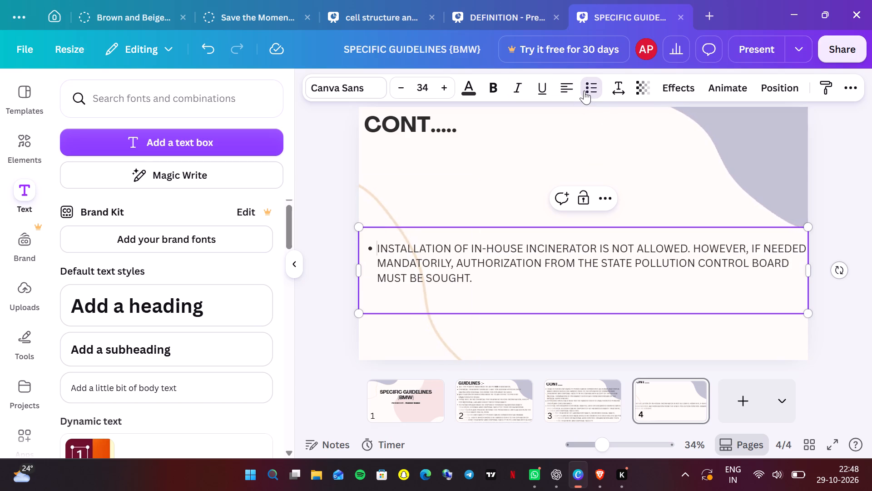
Add a new empty bullet directly below the incinerator guideline, after "MUST BE SOUGHT.".
click(504, 285)
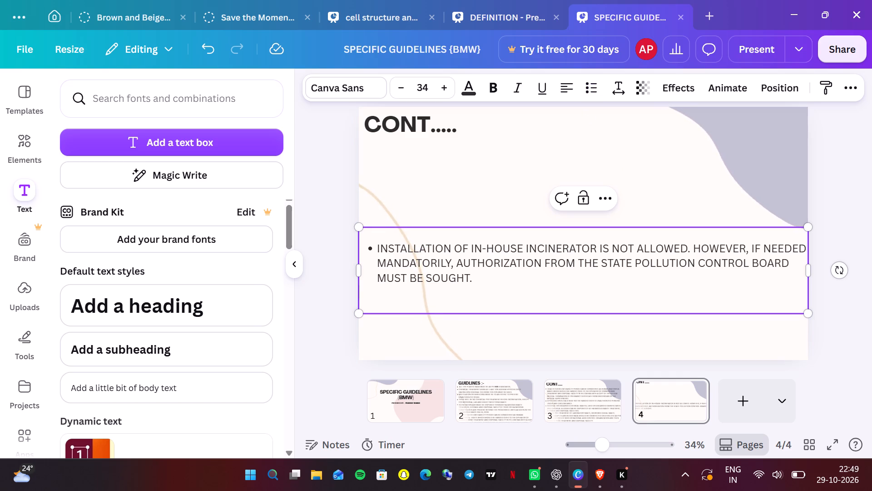
click(495, 280)
key(Return)
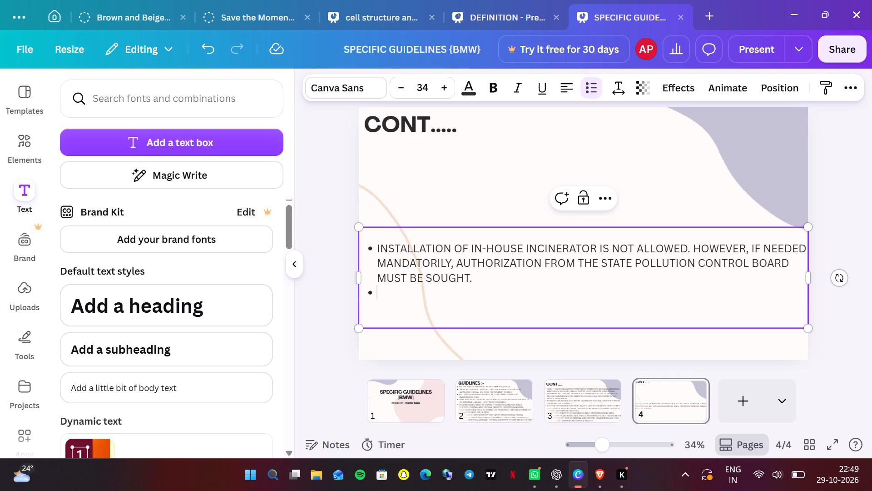
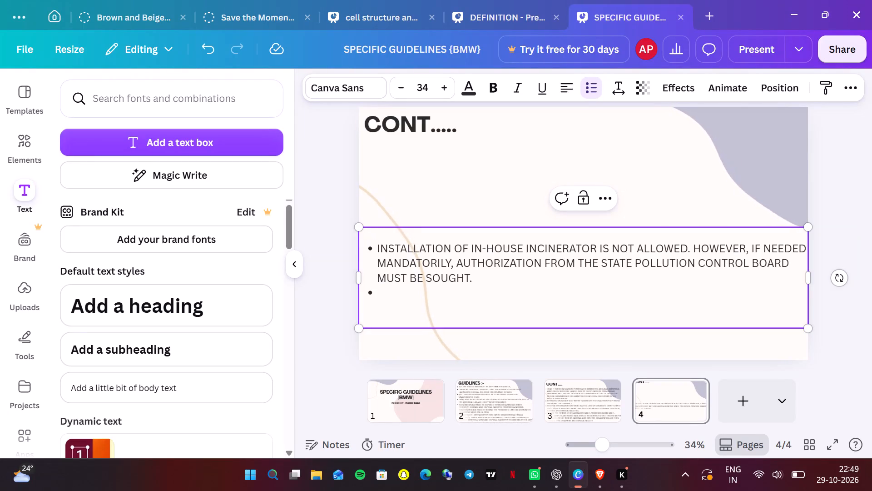
Paste the copied guideline on cutting and storing syringes as the second bullet on slide 4 and add a new line below it.
key(ctrl+v)
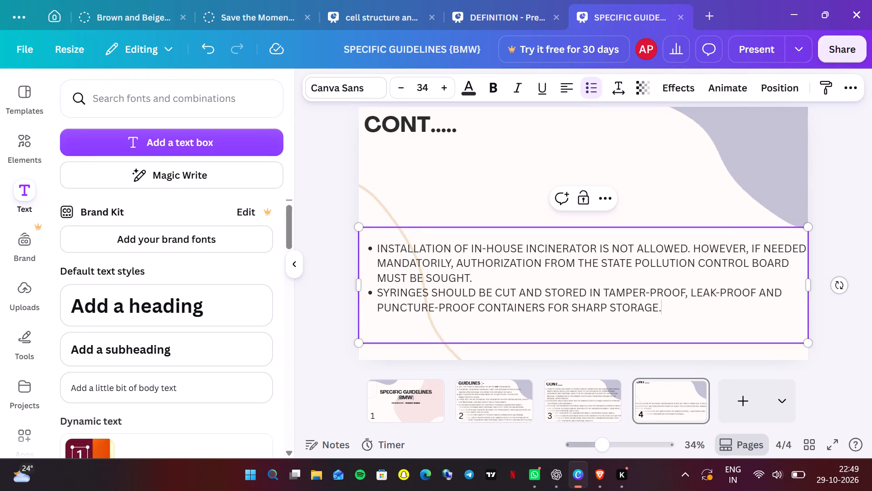
key(Return)
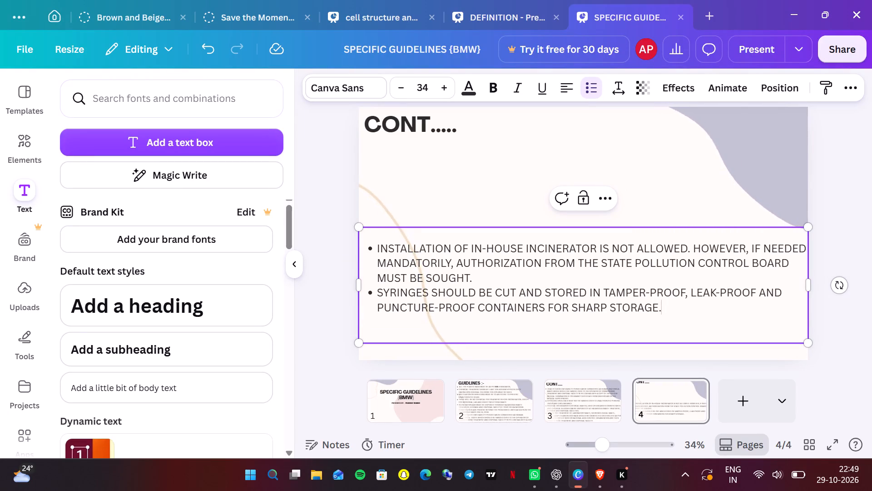
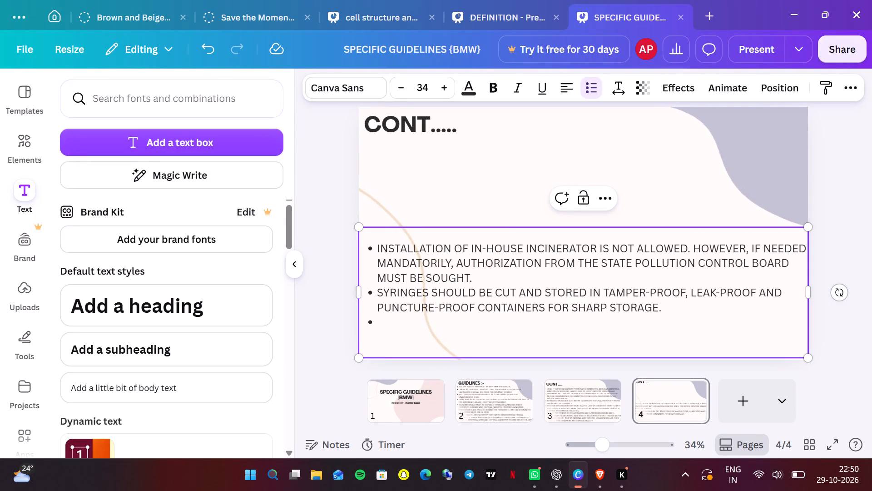
Paste the guideline on segregating and handing over household biomedical waste to municipal collectors as the third bullet on slide 4.
key(ctrl+v)
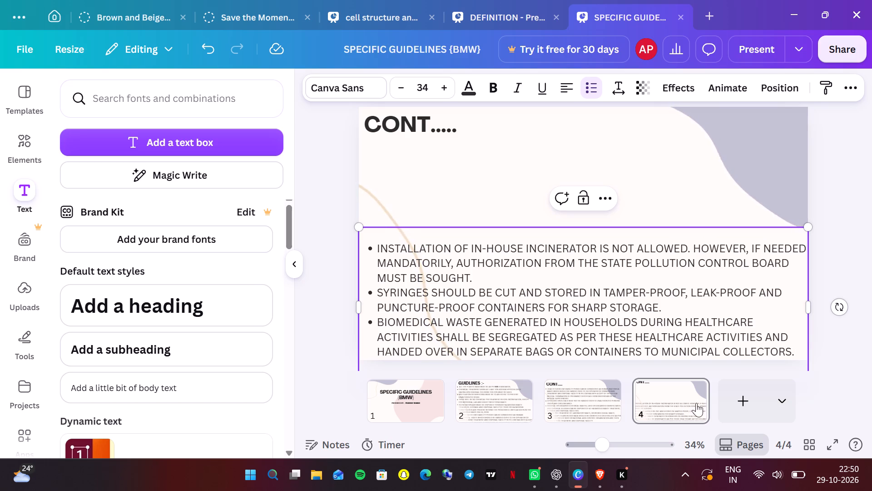
Add a new blank page after slide 4.
click(784, 403)
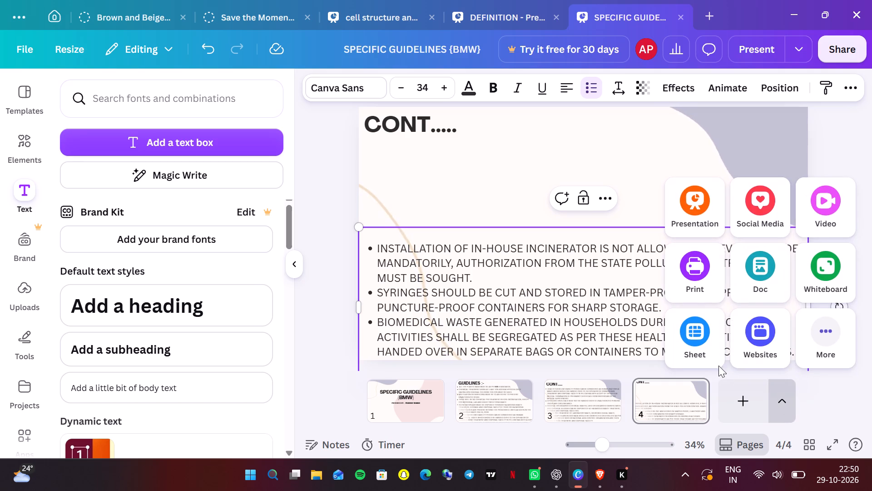
click(744, 396)
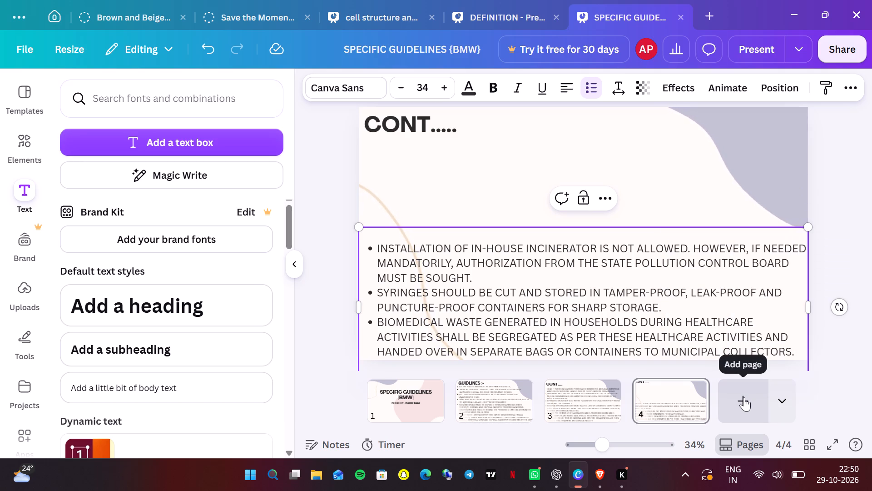
click(743, 404)
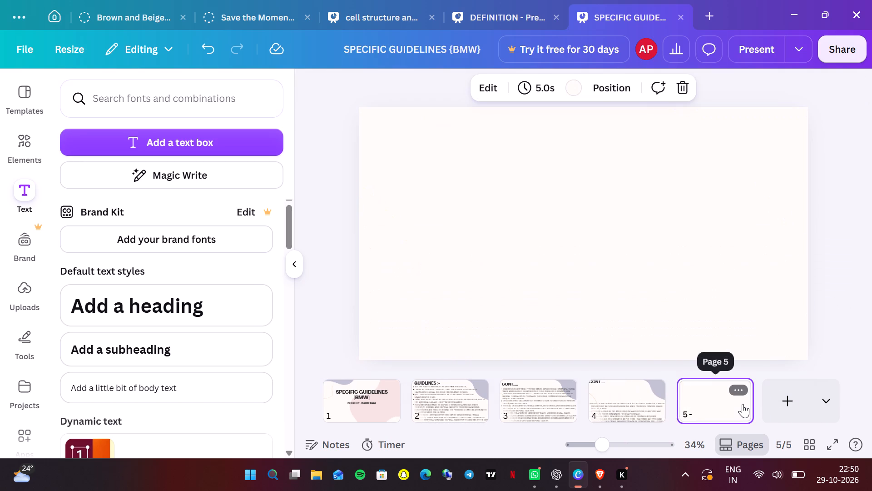
Move slide 4's bulleted guidelines text box up to just below the "CONT....." heading, aligned with the slide's side edges.
click(517, 242)
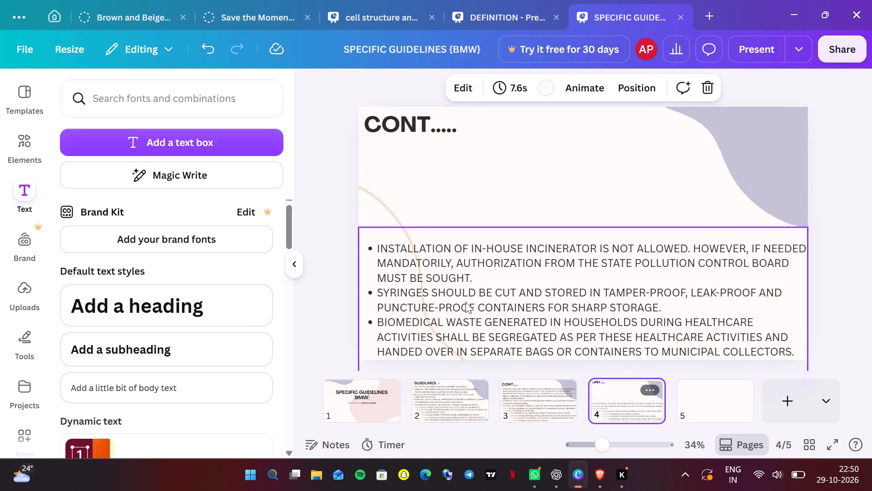
drag(466, 302, 470, 212)
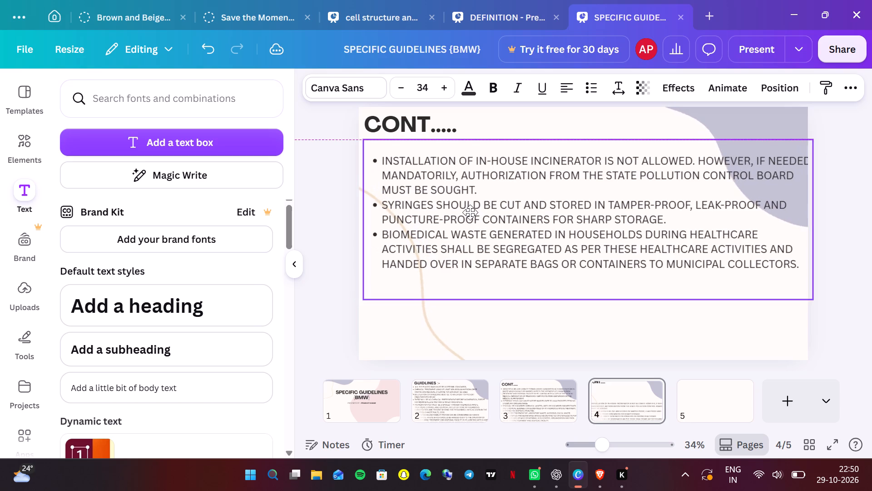
drag(470, 212, 469, 214)
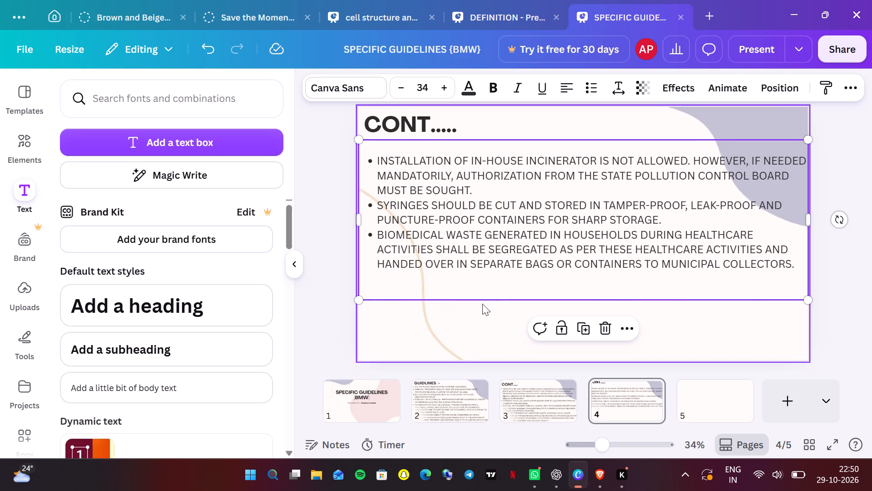
click(501, 331)
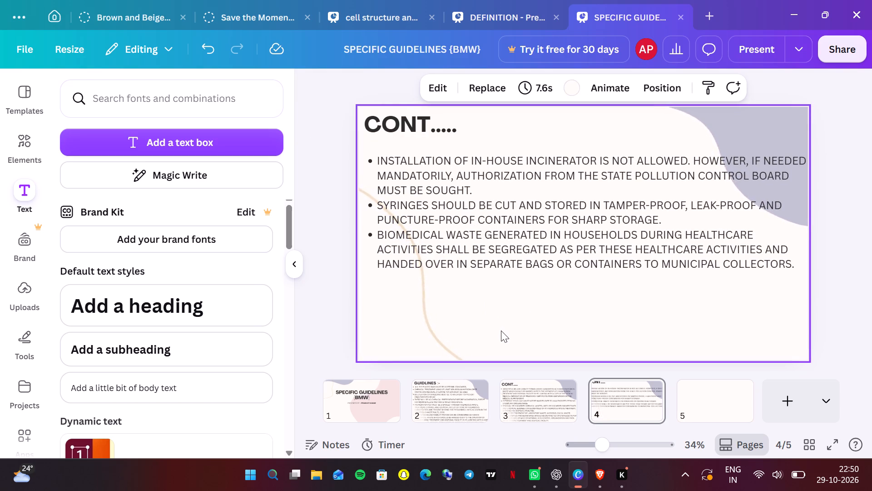
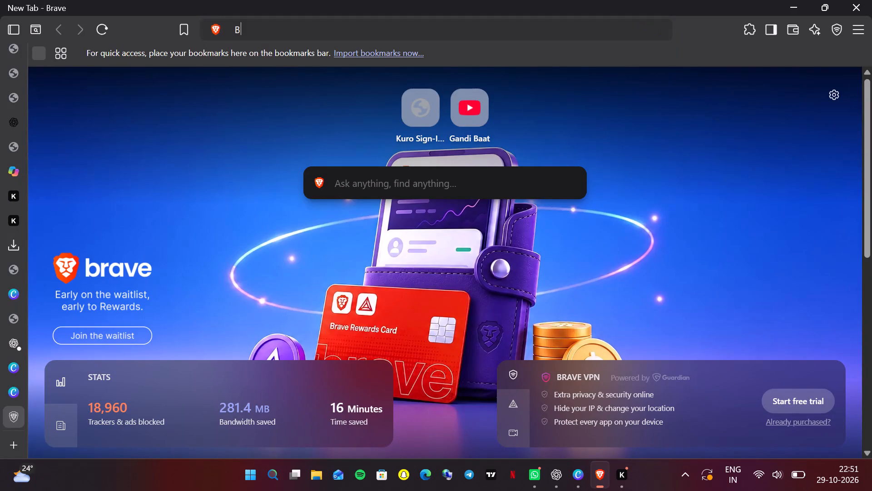
Search the web for "BIS STANDARD PLASTIC BAGS" and switch to the image results.
text(IS STA)
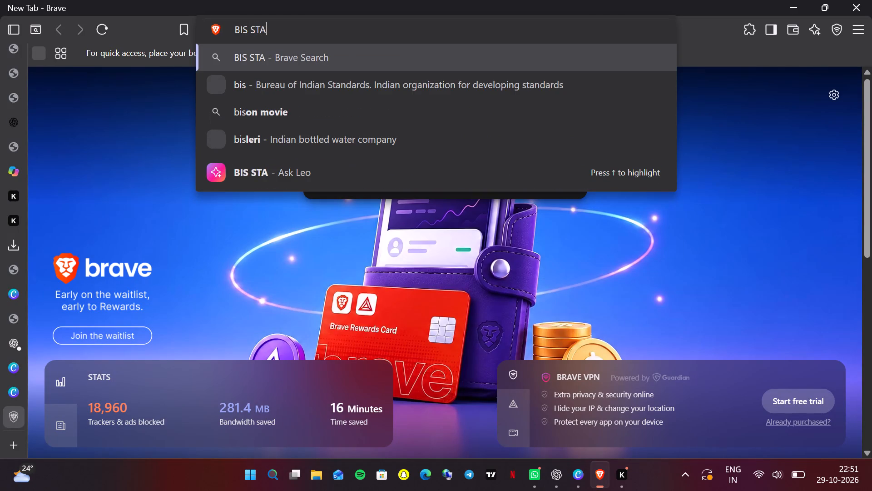
text(NDA)
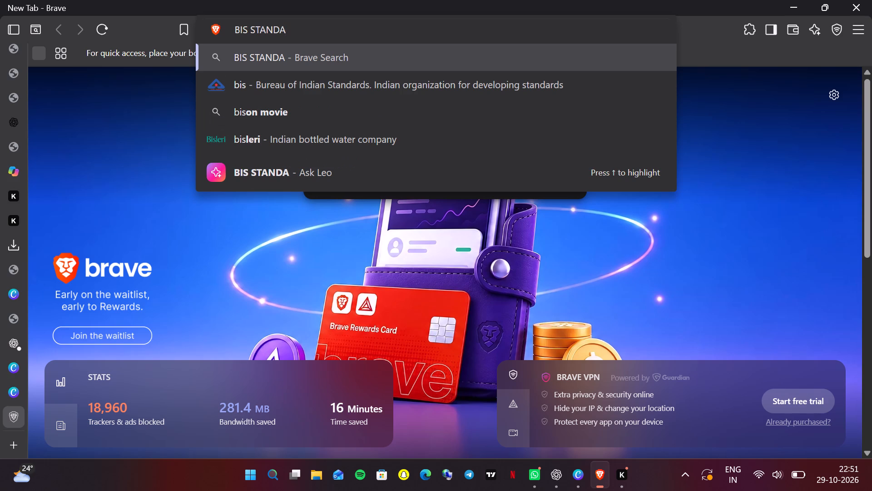
text(RD)
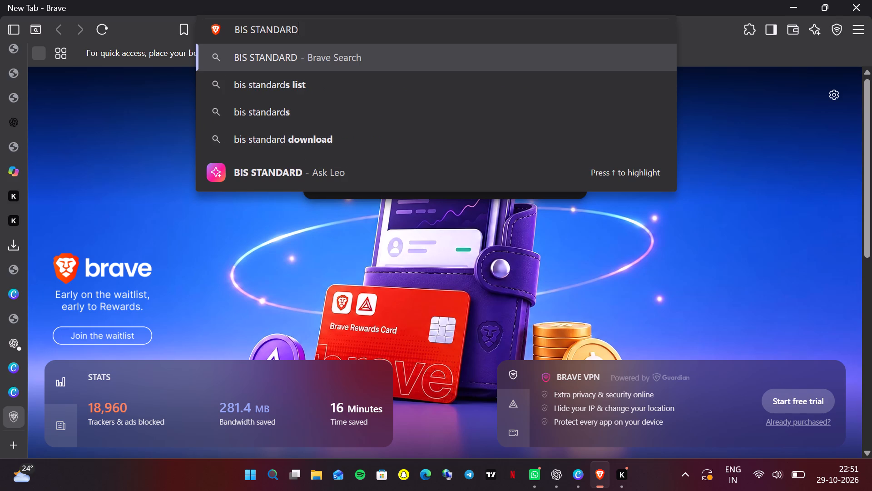
key(space)
text(PLASTIC BA)
text(GS)
key(space)
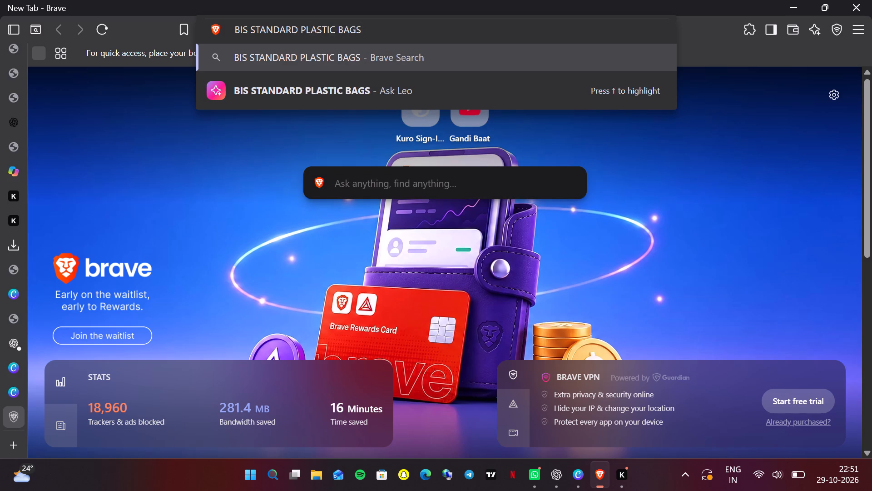
key(Return)
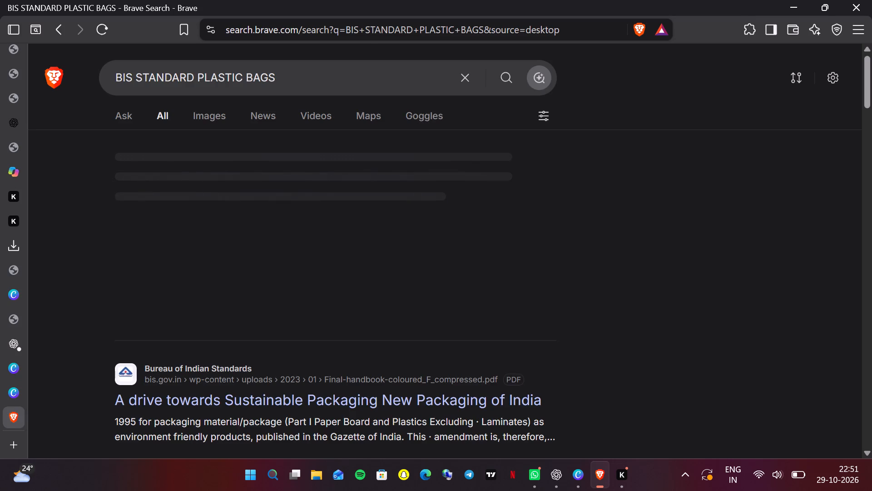
click(198, 113)
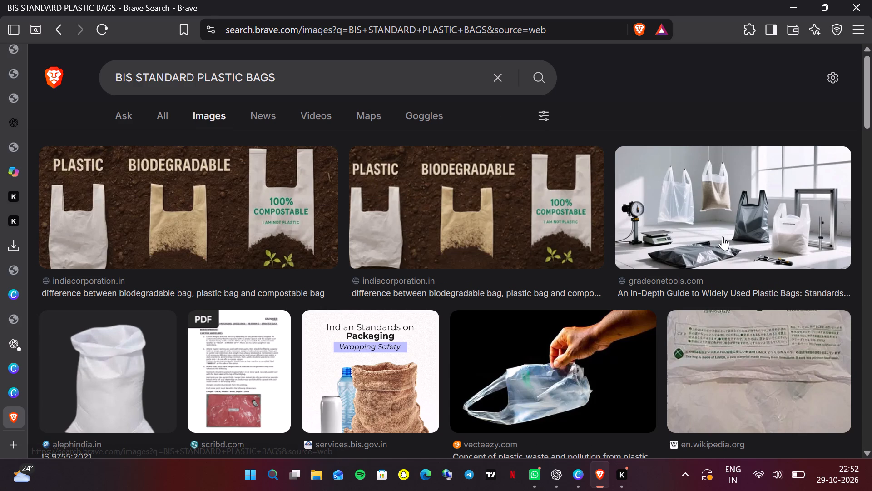
Look through previews of the first few plastic bag image results, closing the preview when done.
key(Down)
key(Down)
key(Down)
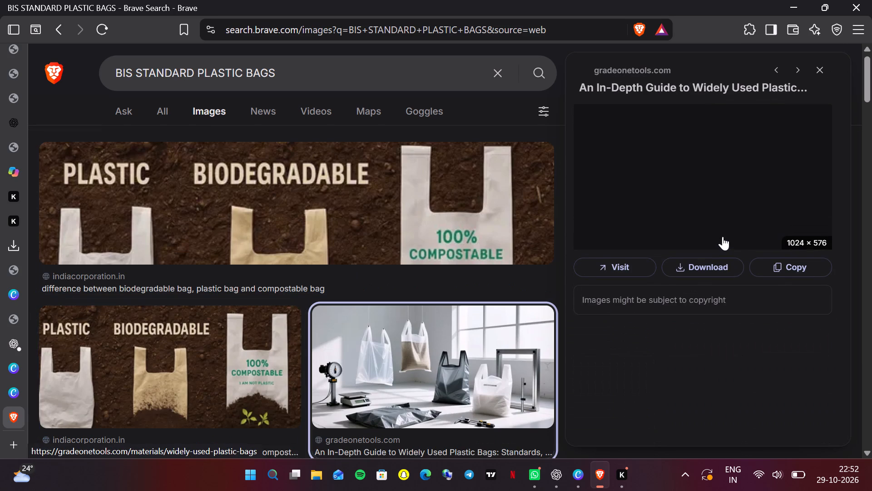
key(Down)
key(Down)
key(Down)
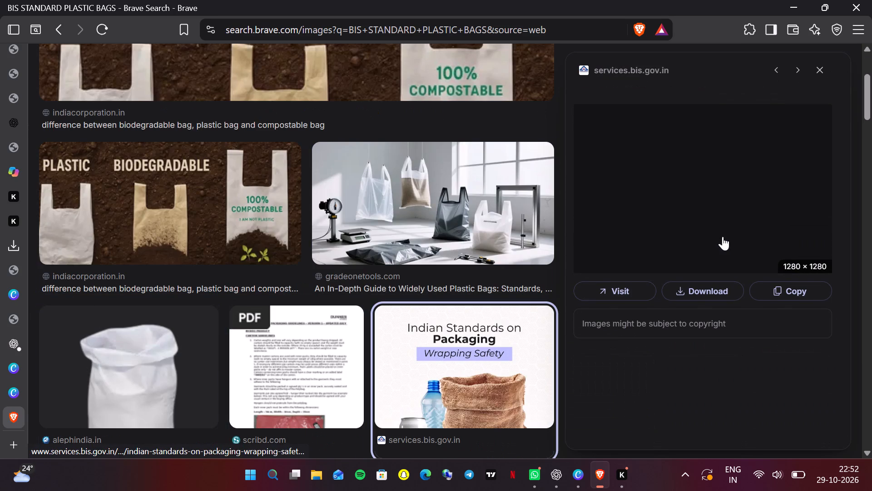
key(Up)
key(Up)
key(Up)
key(Up)
key(Up)
key(Up)
key(Up)
key(Up)
key(Up)
key(Up)
key(Up)
key(Up)
key(Up)
key(Up)
key(Up)
key(Up)
key(Up)
key(Up)
key(Up)
key(Up)
key(Up)
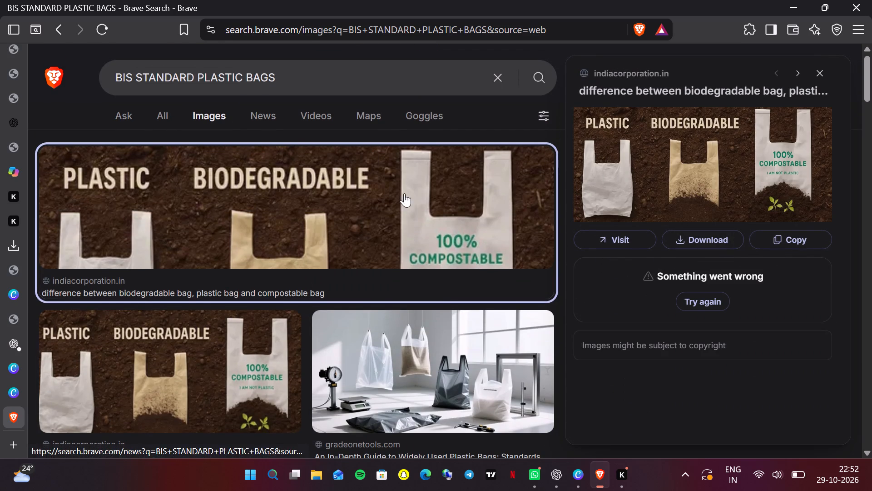
click(823, 67)
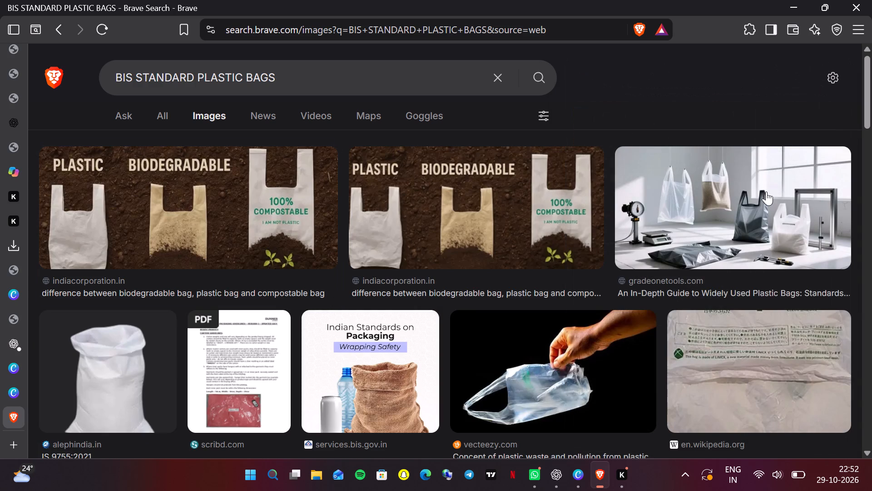
key(Down)
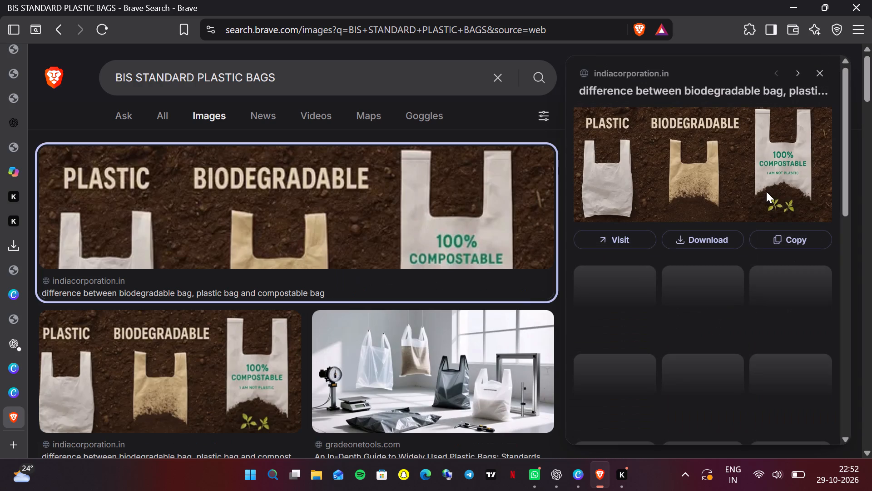
click(820, 70)
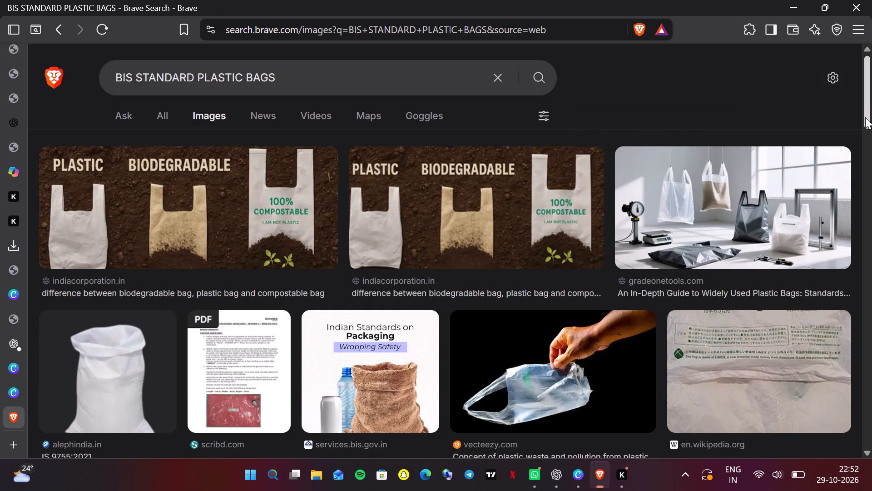
Examine the further image results for a suitable picture of BIS standard plastic bags.
drag(865, 117, 871, 140)
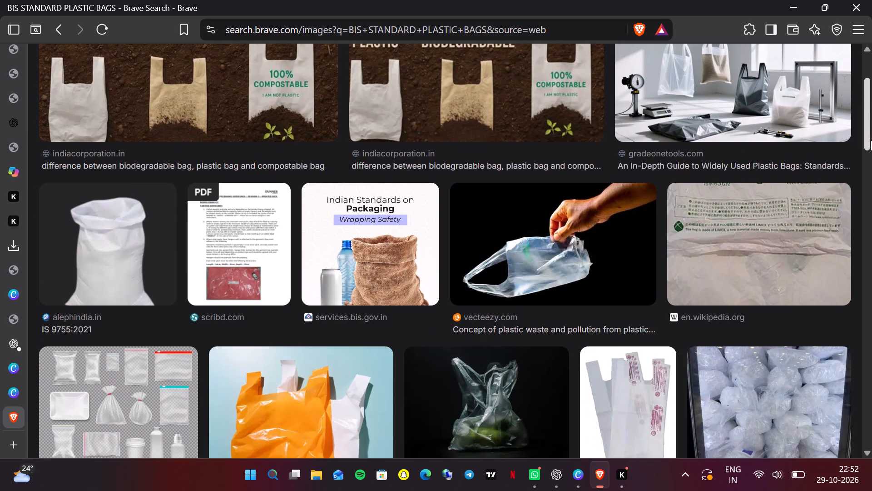
drag(871, 140, 871, 179)
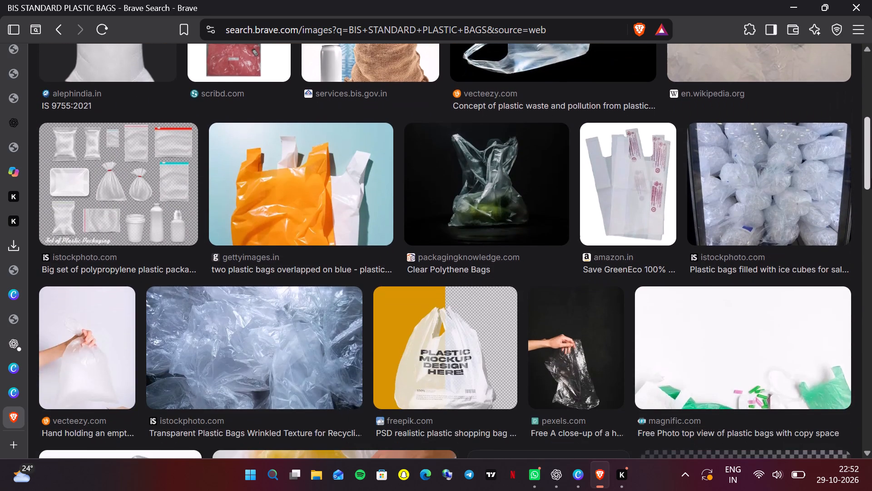
drag(871, 179, 871, 212)
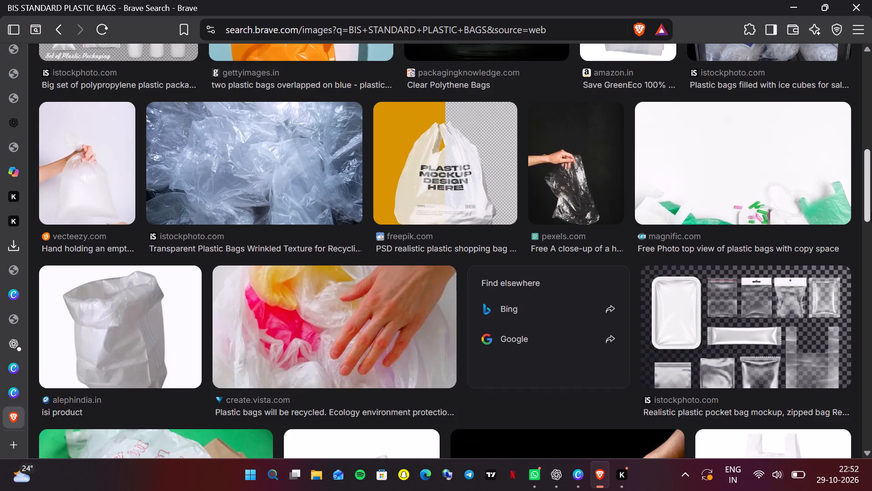
drag(871, 212, 871, 264)
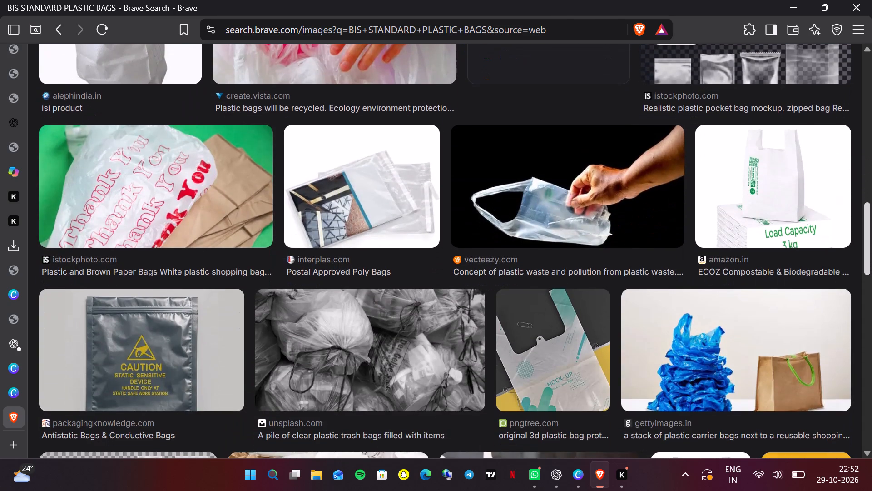
drag(871, 264, 871, 287)
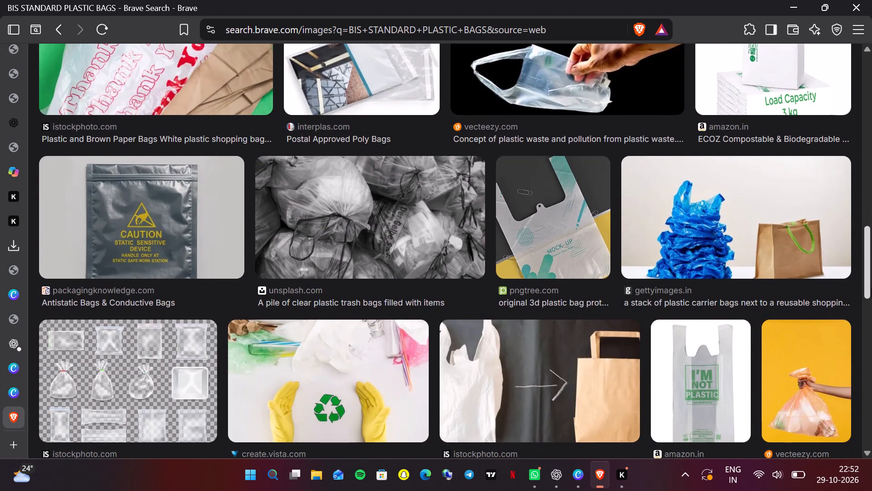
drag(871, 287, 871, 311)
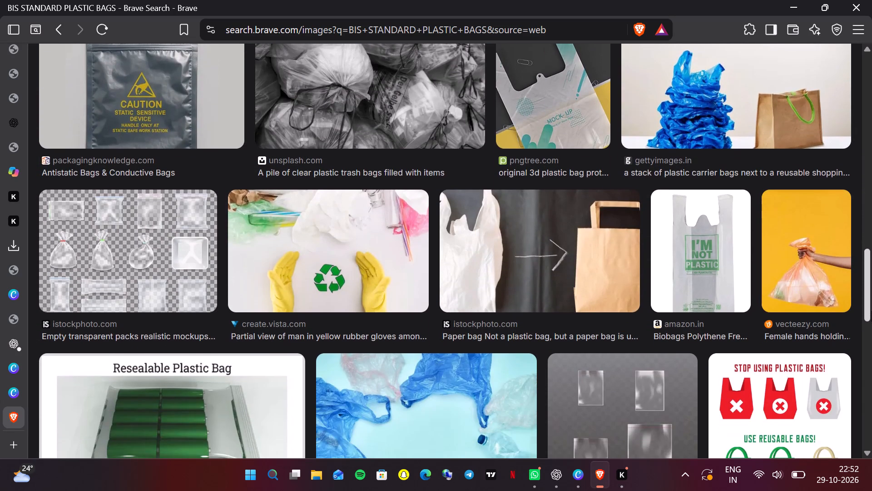
drag(871, 311, 871, 332)
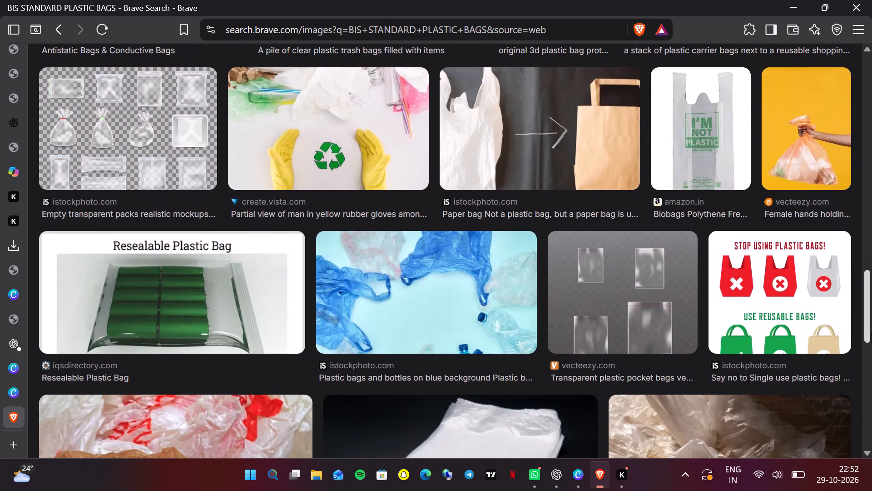
drag(871, 332, 871, 346)
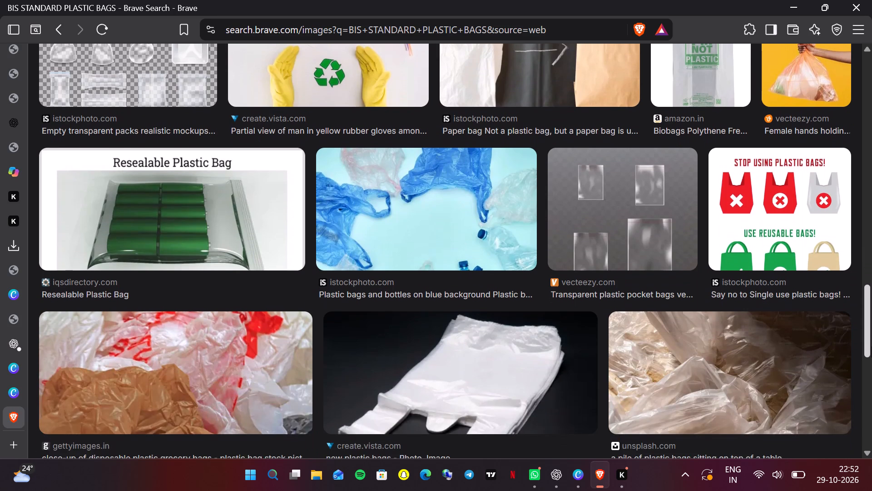
drag(871, 346, 871, 386)
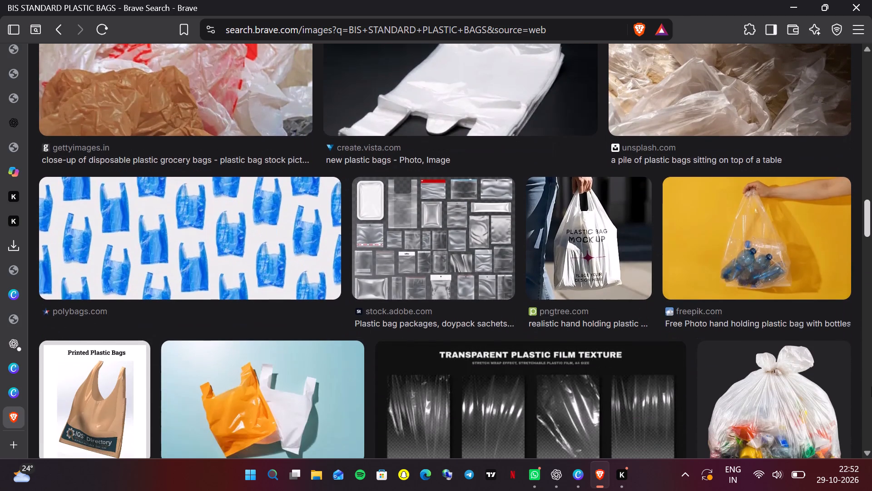
drag(871, 386, 871, 401)
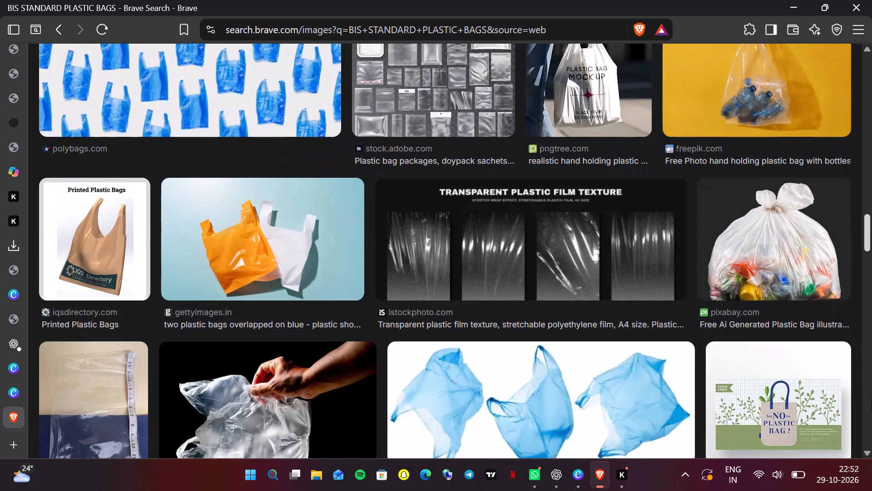
drag(871, 401, 871, 391)
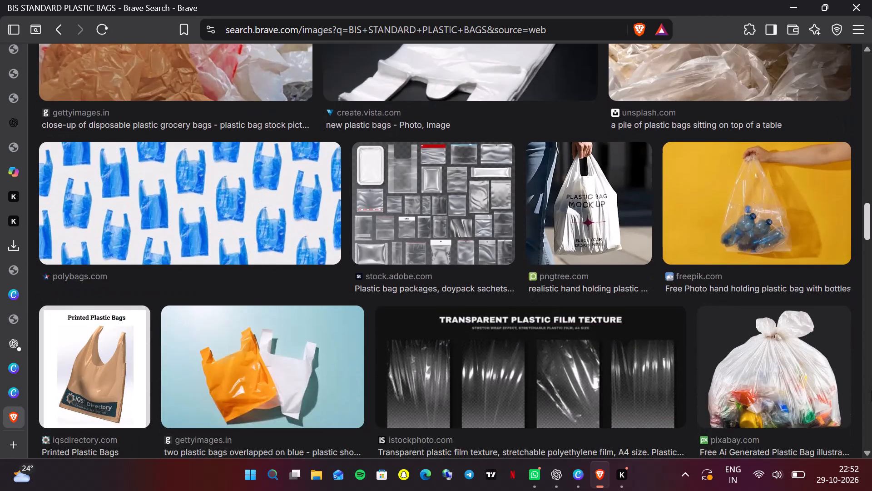
drag(871, 391, 871, 435)
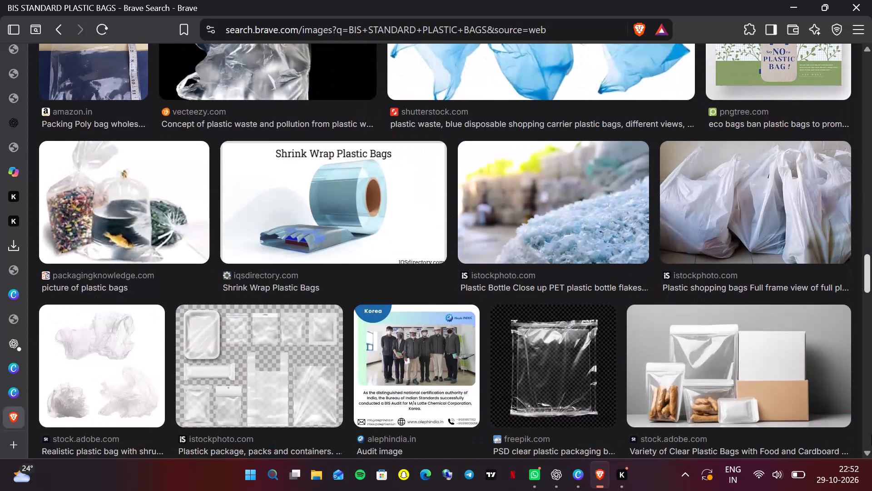
drag(871, 435, 871, 461)
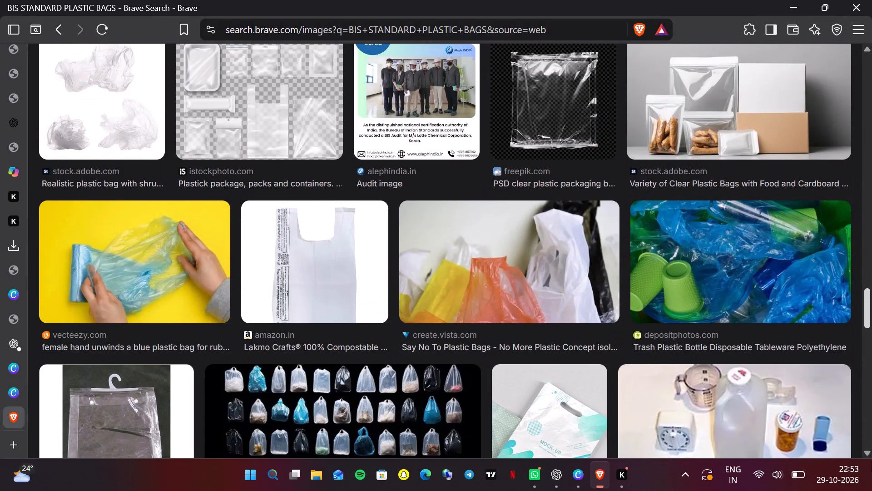
drag(871, 461, 871, 472)
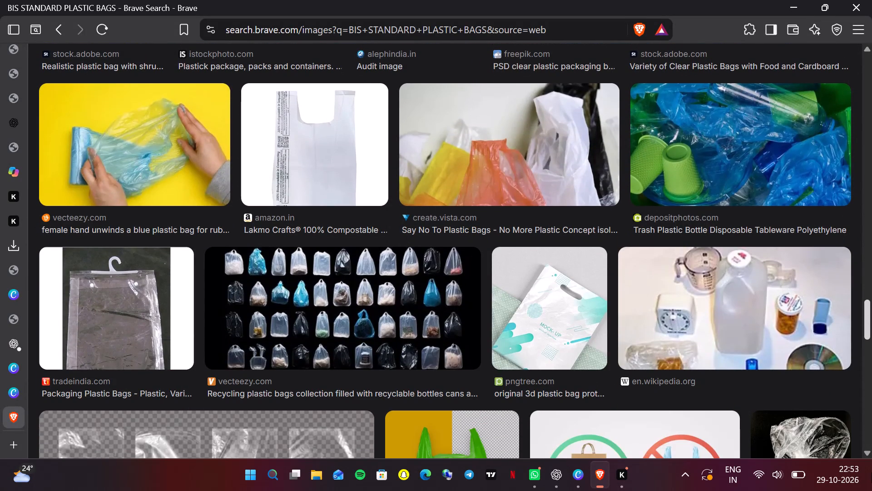
drag(871, 472, 871, 486)
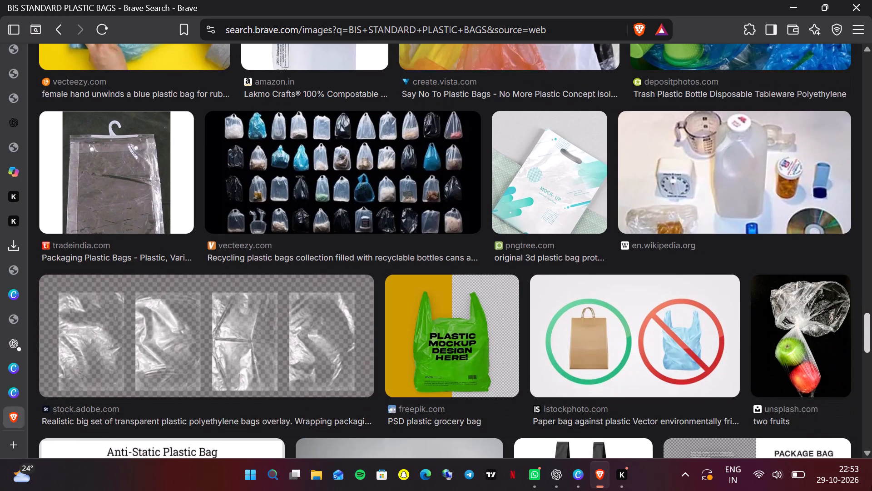
drag(871, 486, 871, 490)
drag(871, 490, 851, 451)
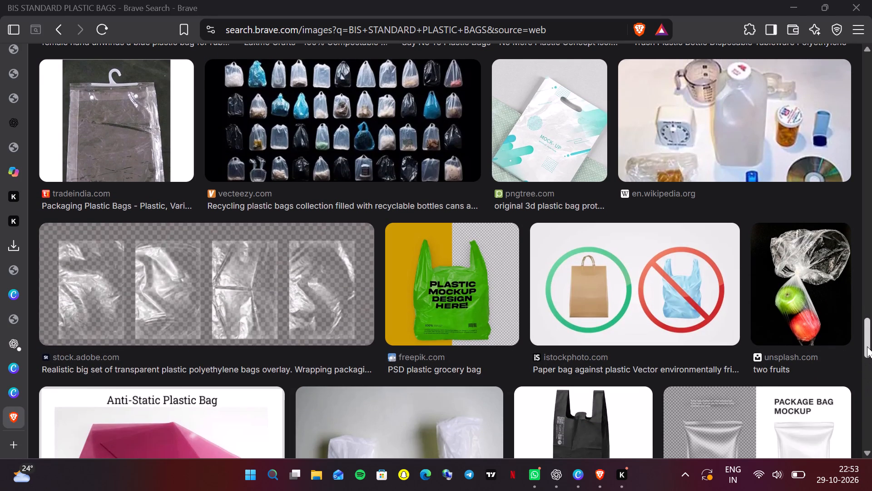
drag(867, 346, 870, 366)
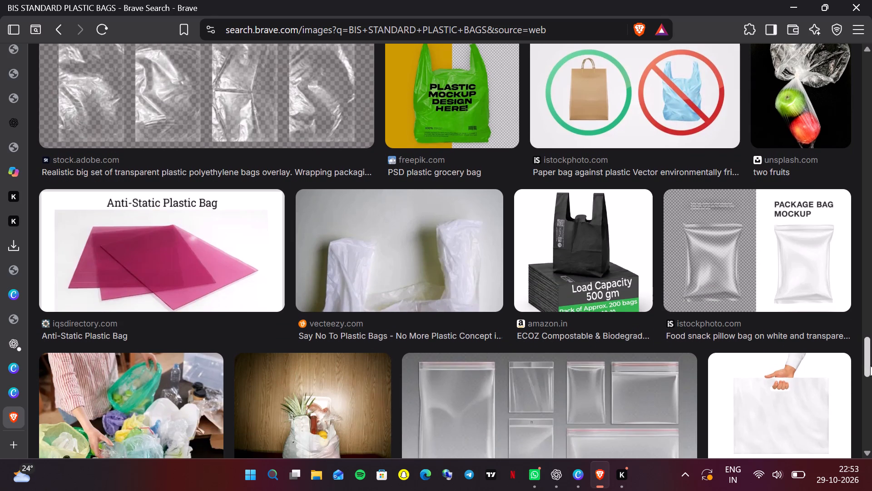
drag(870, 366, 869, 377)
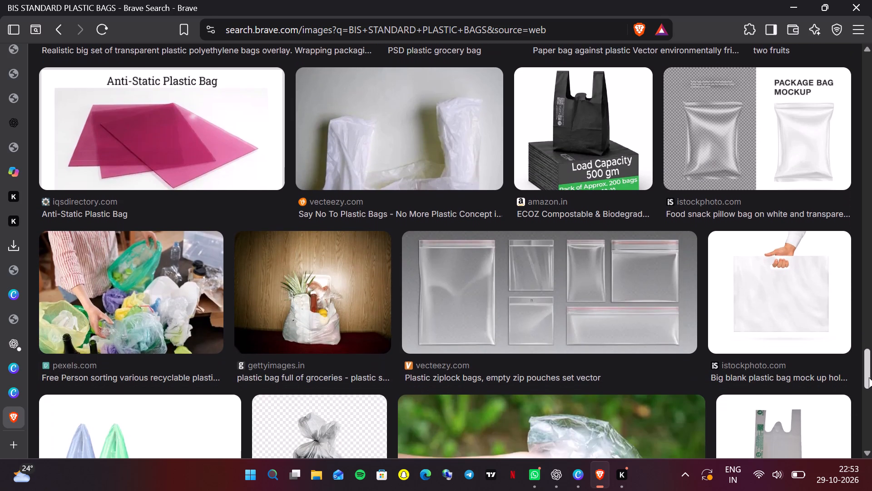
drag(869, 377, 871, 388)
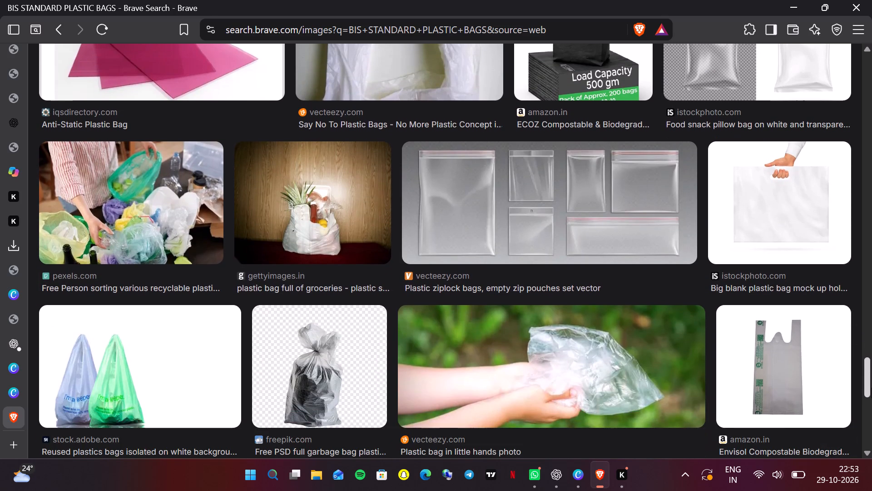
drag(871, 388, 868, 395)
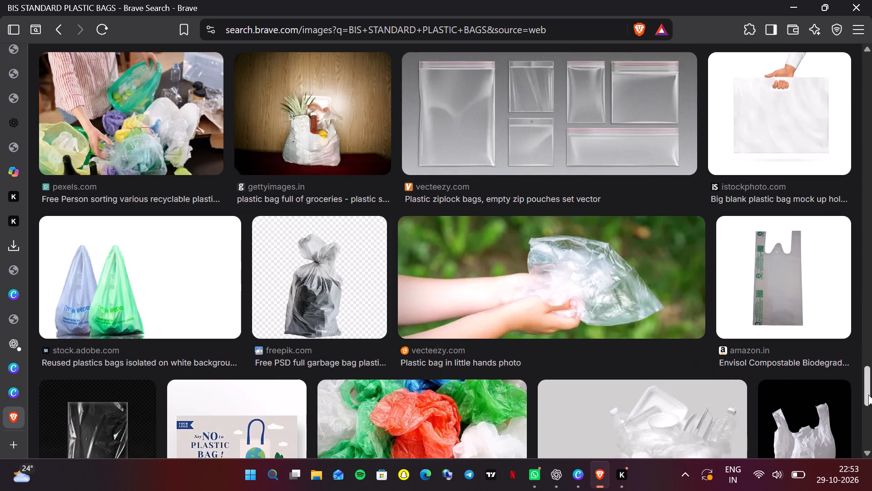
drag(868, 395, 859, 418)
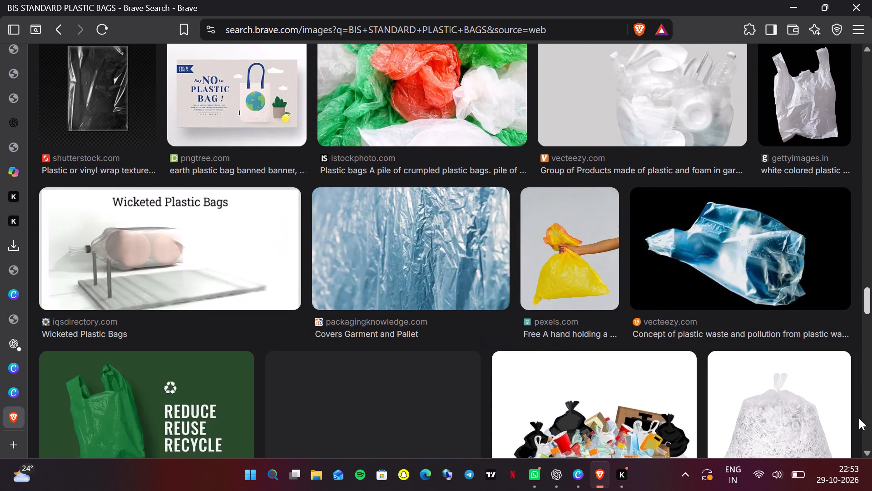
drag(859, 418, 856, 428)
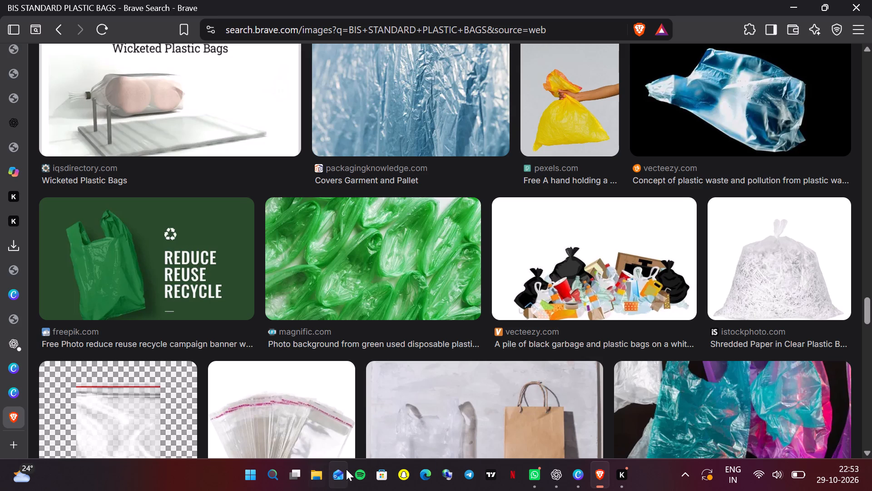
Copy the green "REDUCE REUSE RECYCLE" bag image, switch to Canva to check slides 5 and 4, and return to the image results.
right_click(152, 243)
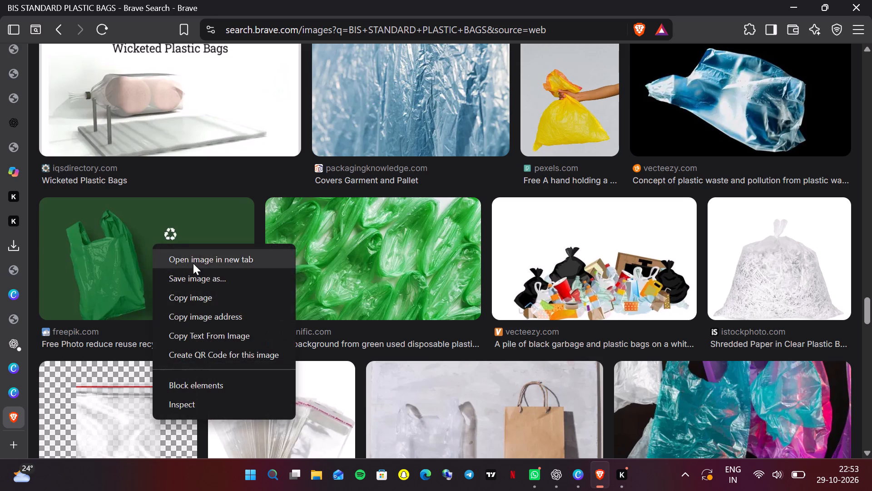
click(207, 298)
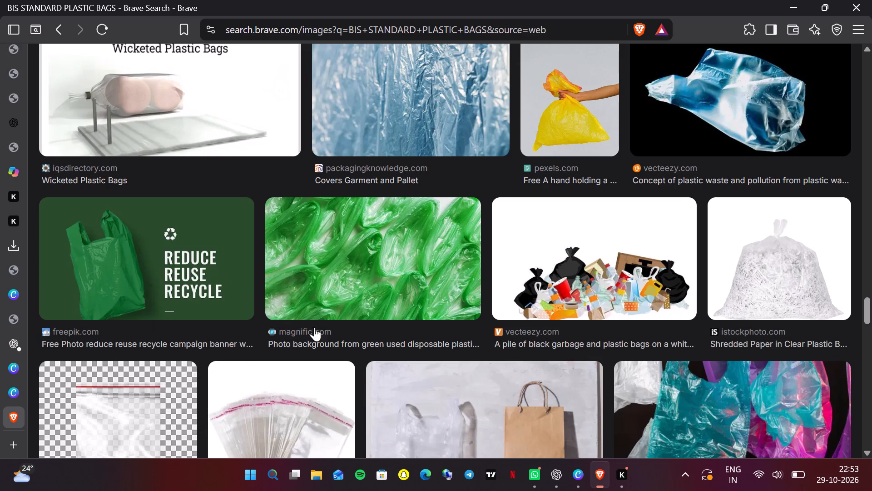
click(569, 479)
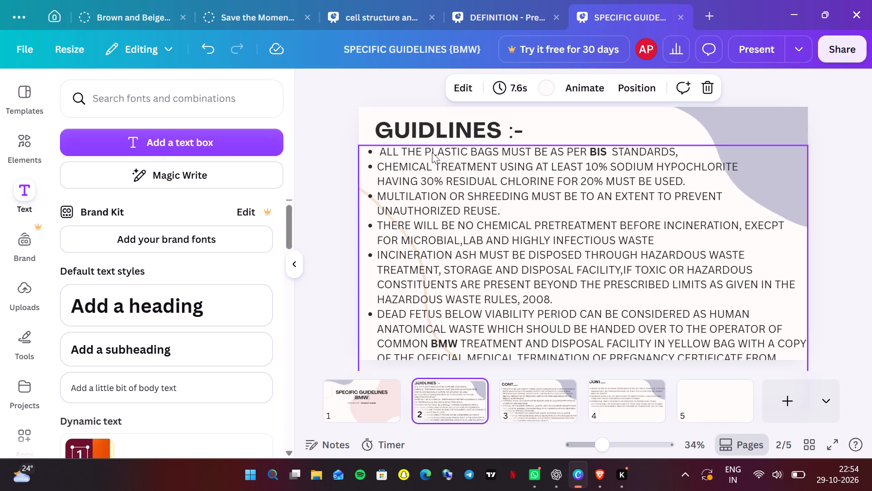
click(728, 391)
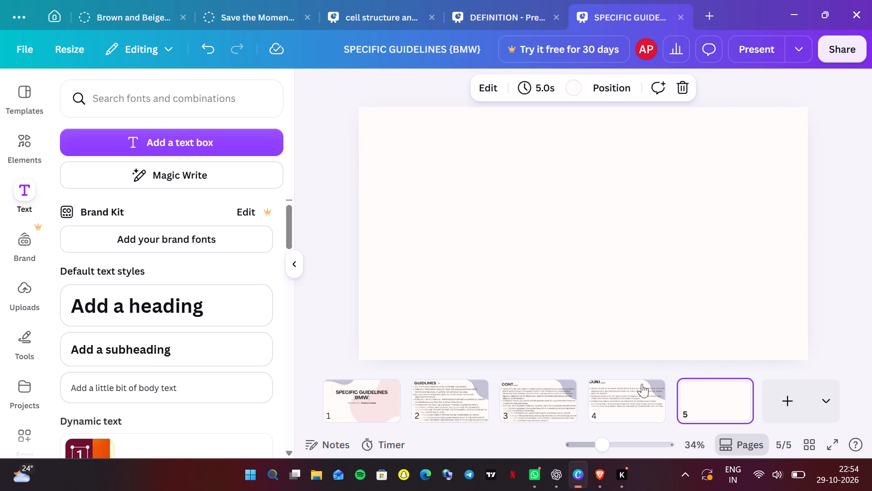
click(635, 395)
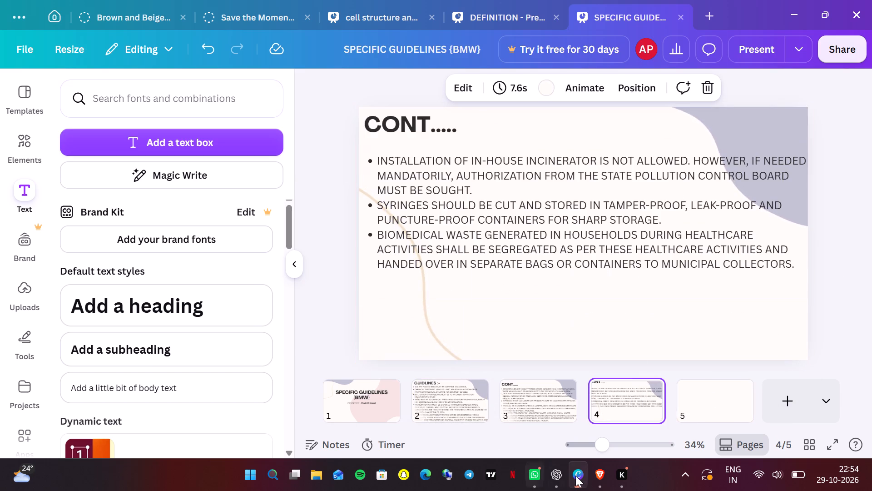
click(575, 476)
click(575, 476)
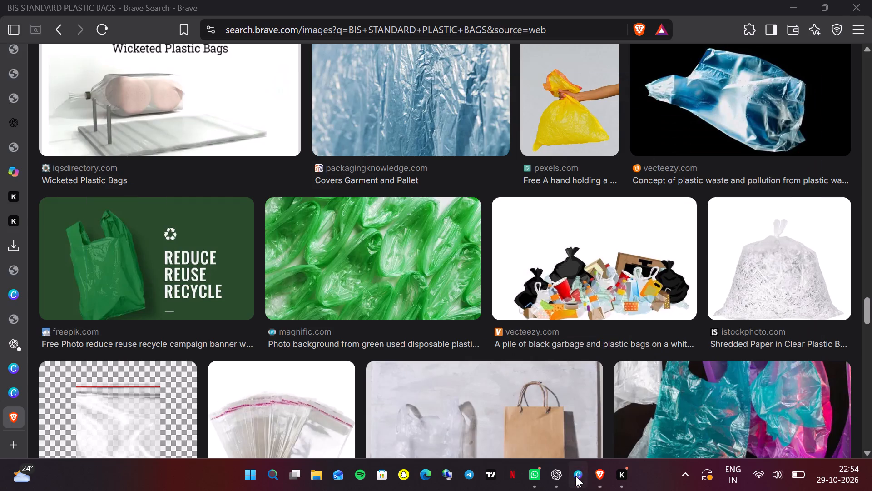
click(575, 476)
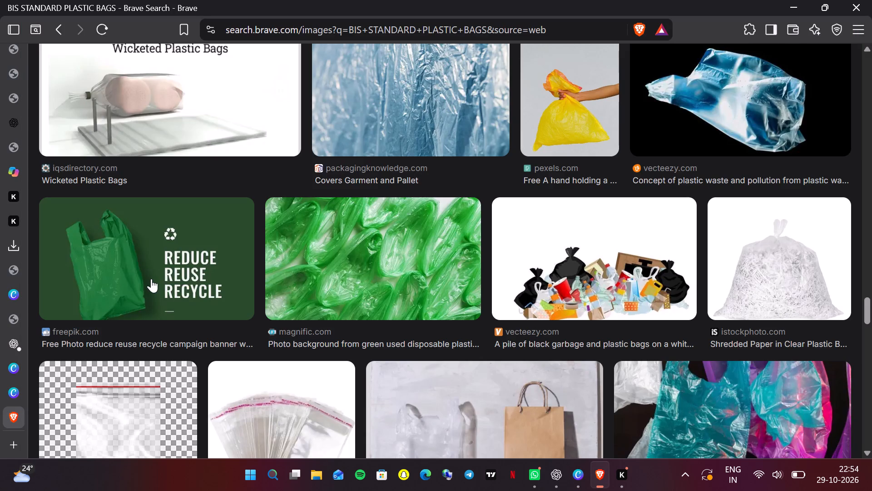
Save the green "REDUCE REUSE RECYCLE" bag image to the Downloads folder as a WebP file under its suggested name.
right_click(151, 279)
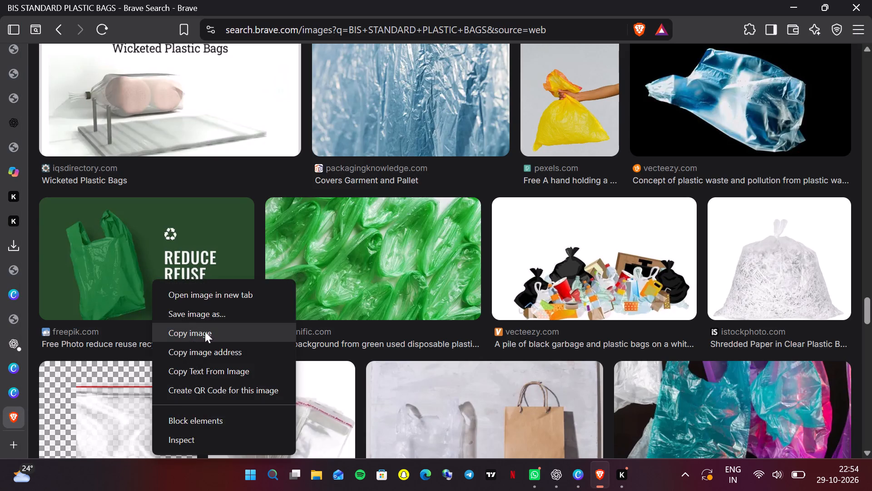
click(198, 314)
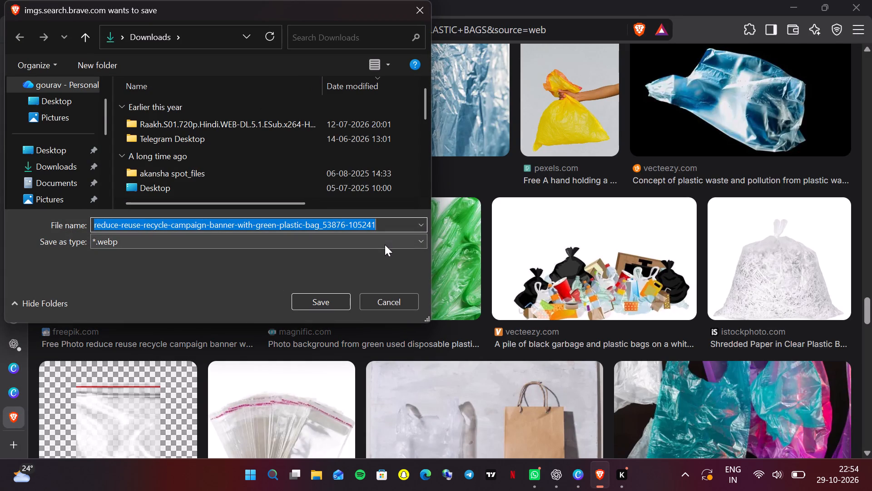
click(385, 245)
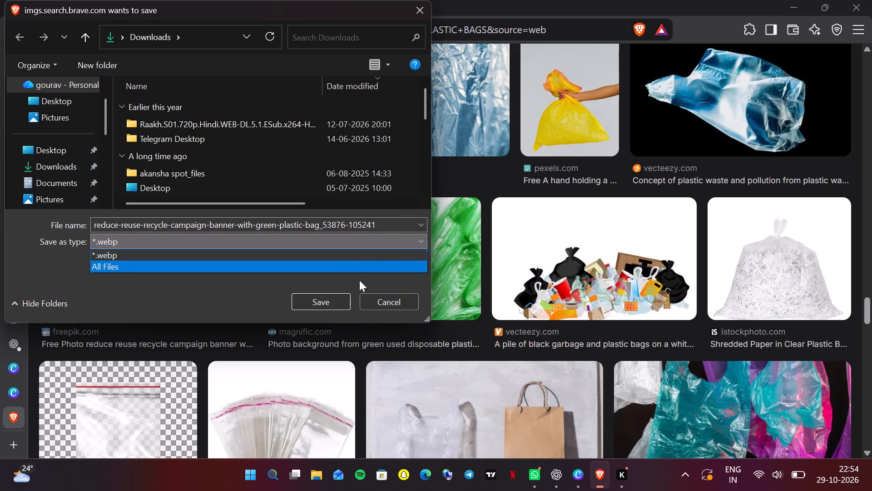
click(334, 301)
click(334, 301)
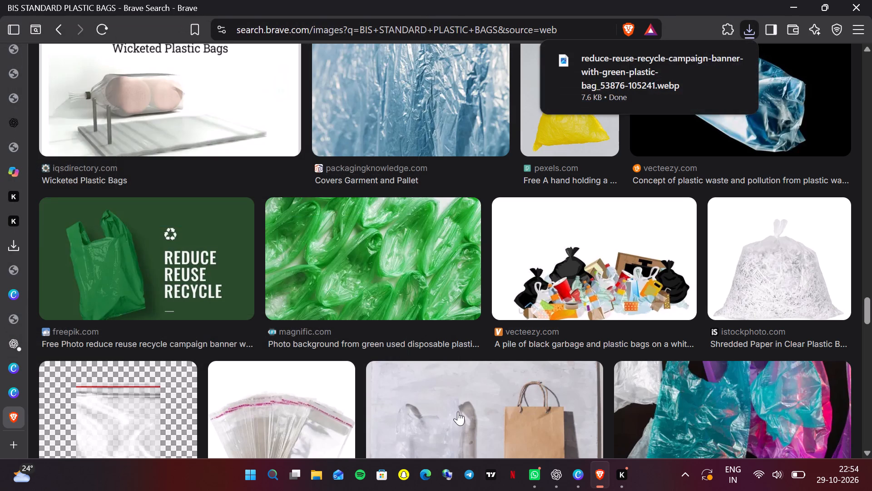
Switch to Canva and upload the downloaded reduce-reuse-recycle campaign banner image from the Downloads folder.
click(583, 477)
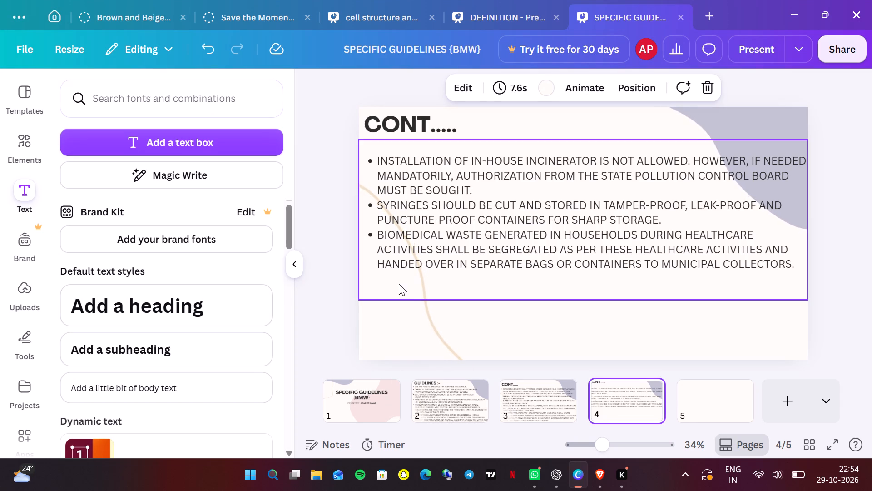
click(20, 281)
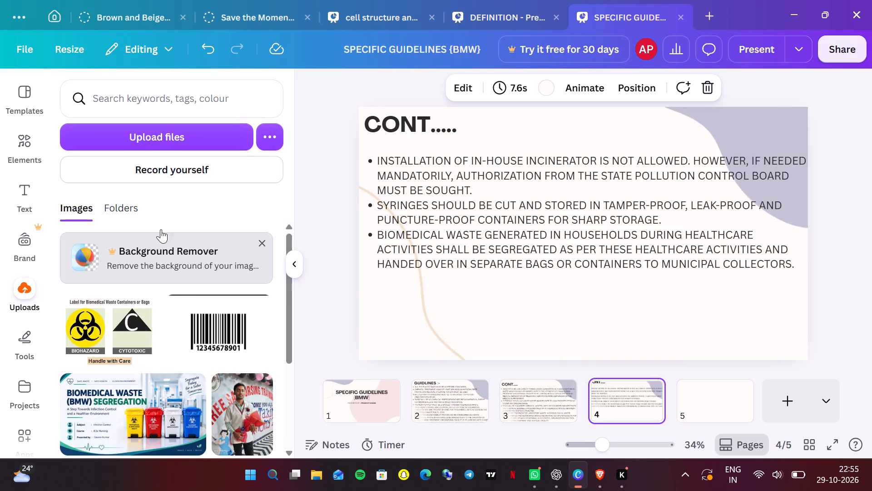
click(164, 124)
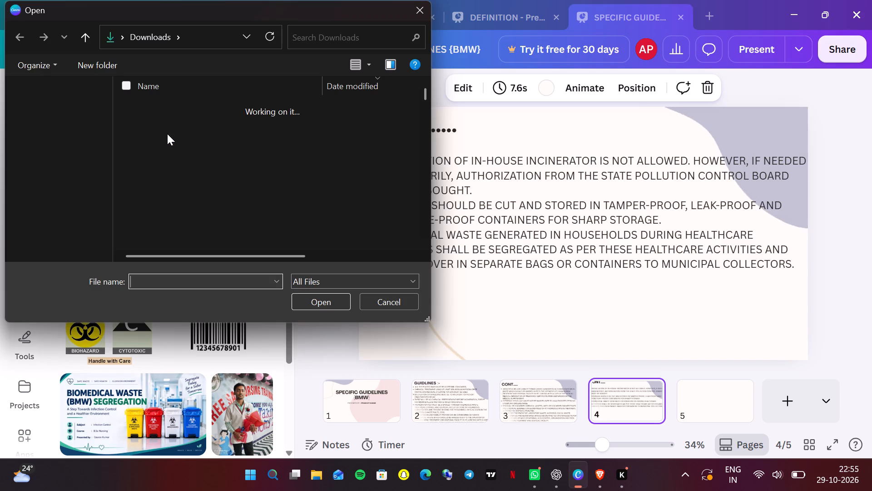
click(175, 126)
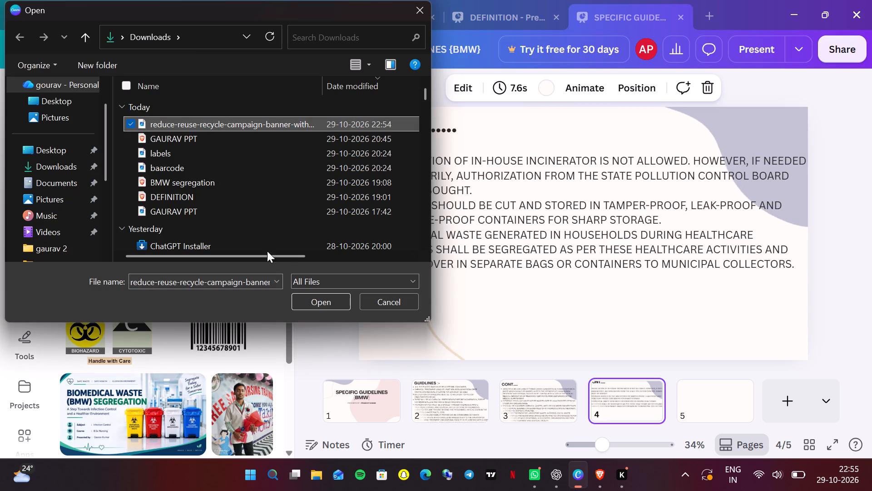
click(313, 300)
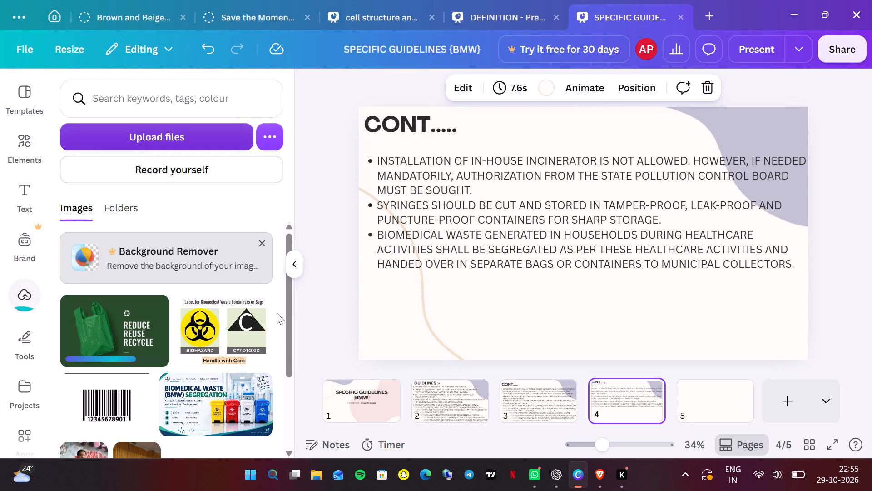
Insert the uploaded green plastic bag image on slide 5, in the slide's upper-left area.
click(149, 341)
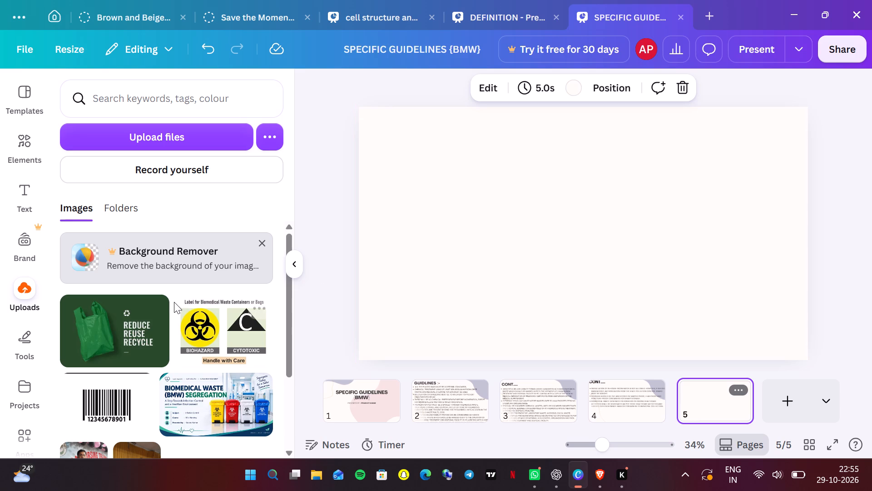
click(128, 319)
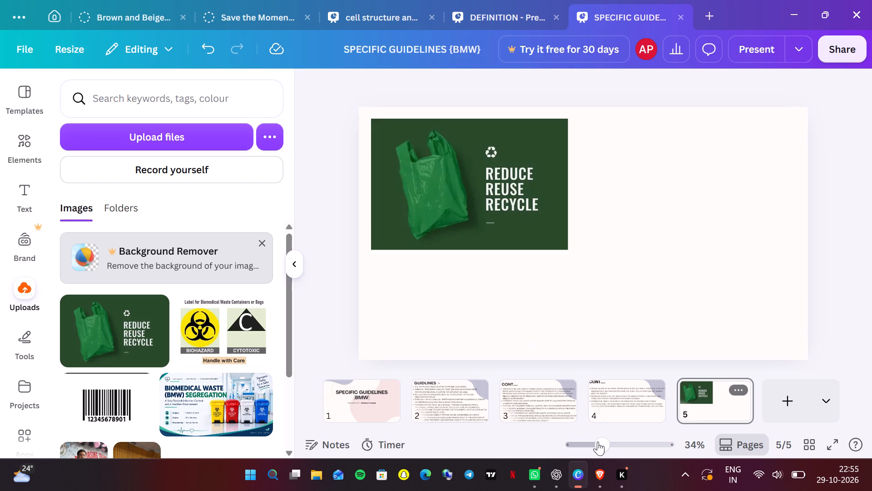
Return to the Brave image results and replace the query with the suggested search "bmw management".
click(602, 484)
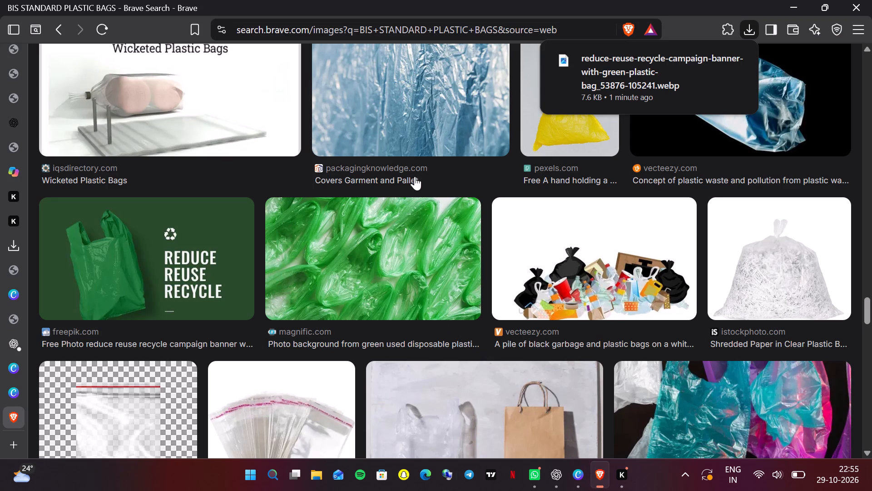
scroll(416, 84, up, 12)
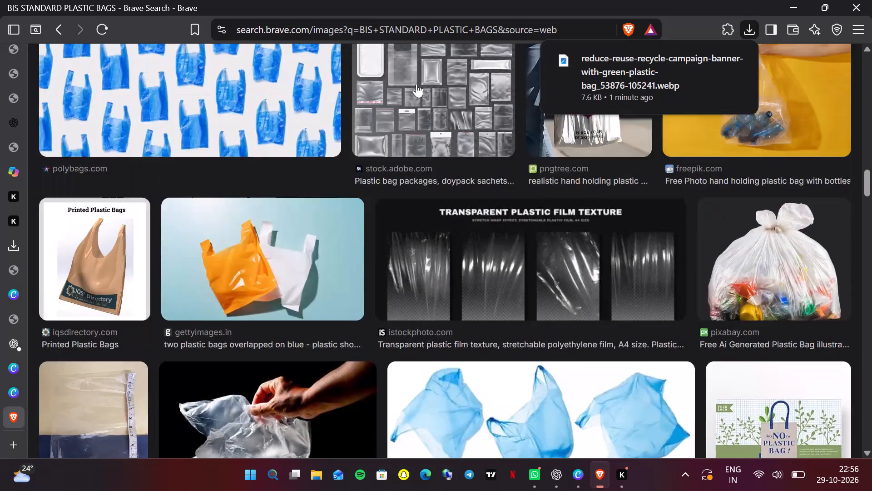
scroll(416, 84, up, 15)
click(398, 87)
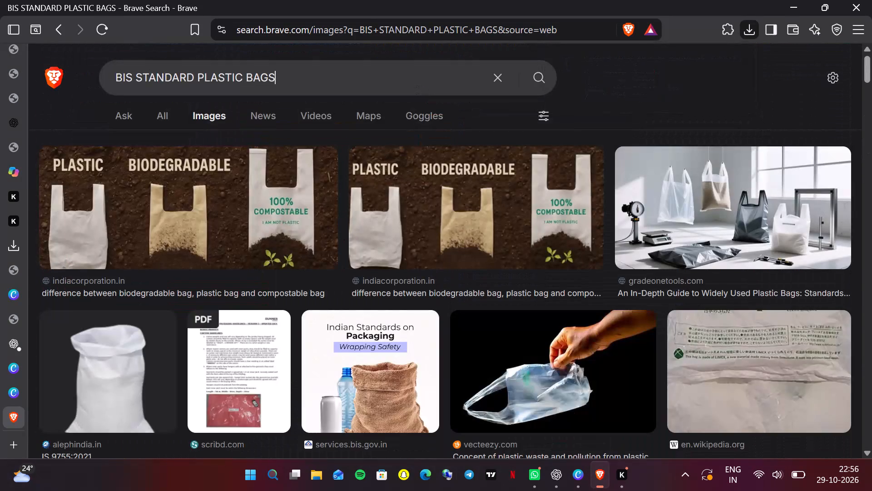
key(BackSpace)
key(BackSpace)
key(BackSpace)
key(BackSpace)
key(BackSpace)
key(BackSpace)
key(BackSpace)
key(BackSpace)
key(BackSpace)
key(BackSpace)
key(BackSpace)
key(BackSpace)
key(BackSpace)
key(BackSpace)
key(BackSpace)
key(BackSpace)
key(BackSpace)
key(BackSpace)
key(BackSpace)
key(BackSpace)
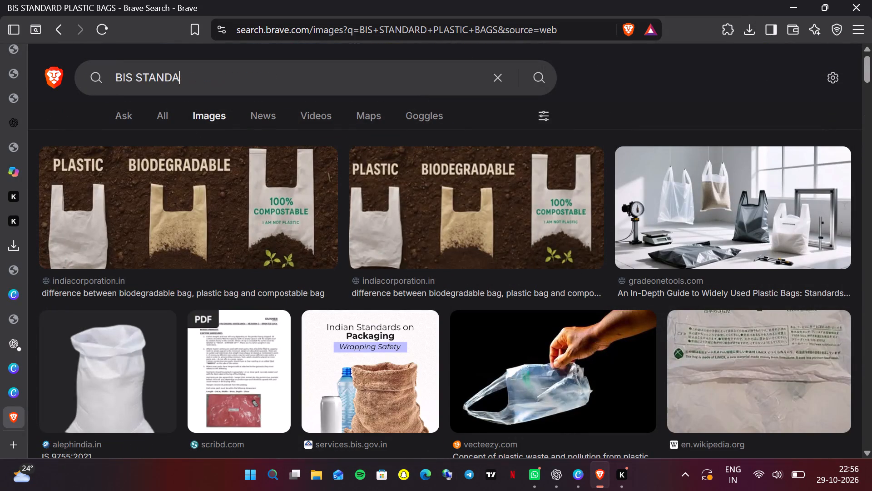
text(BM)
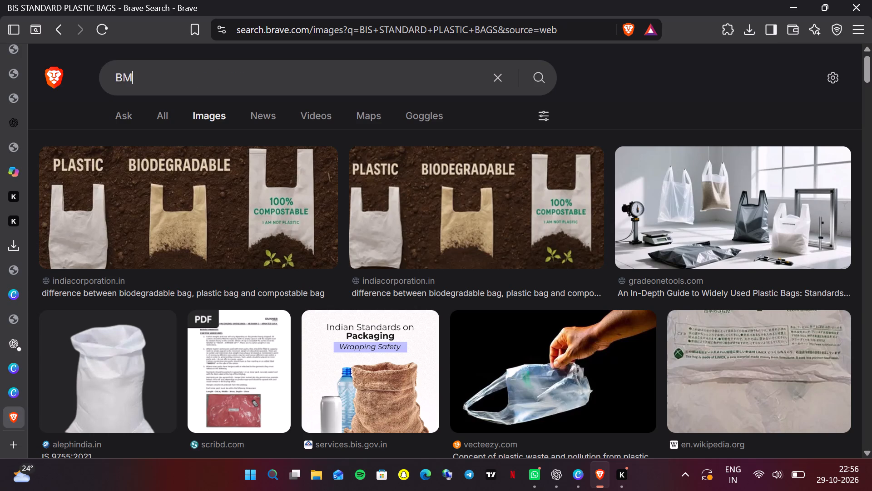
text(W M)
key(a)
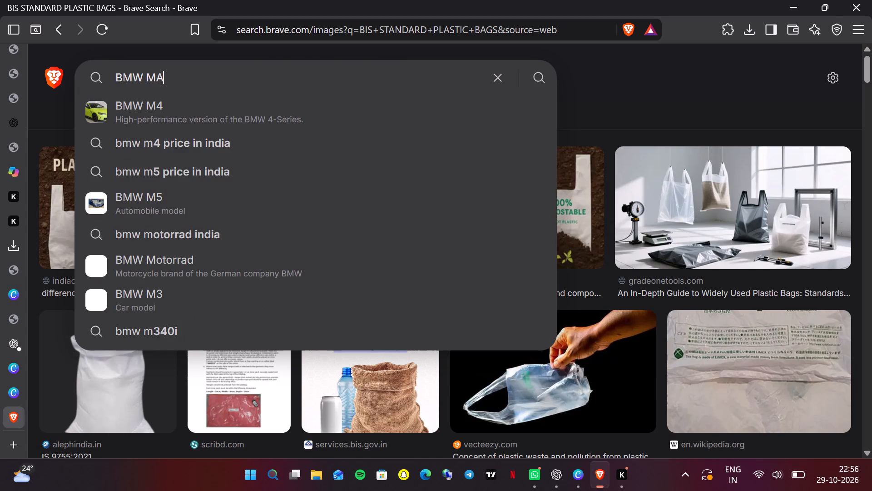
key(n)
key(a)
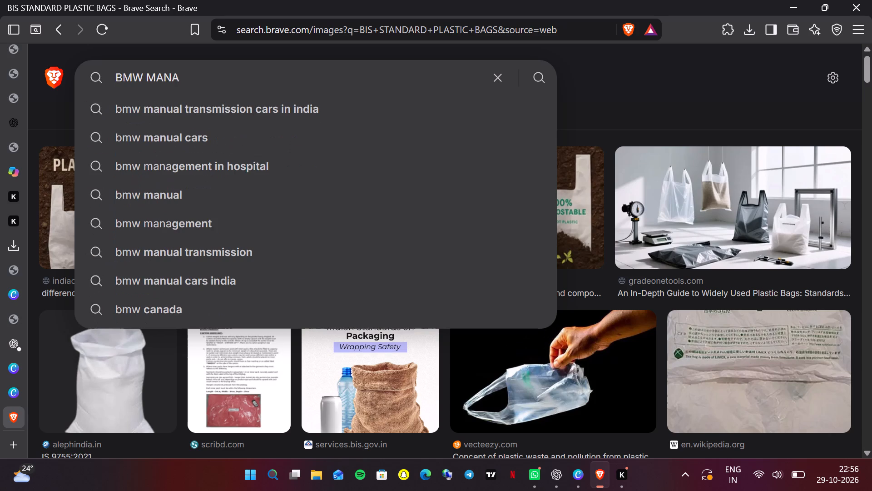
click(250, 233)
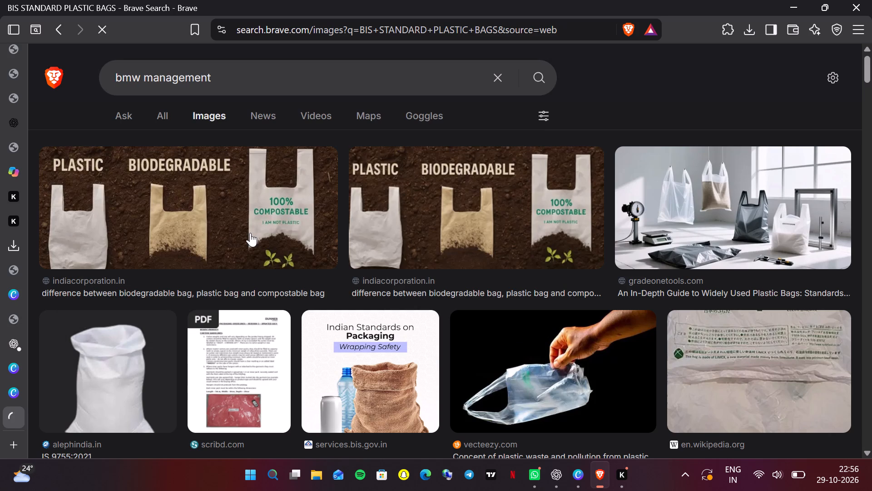